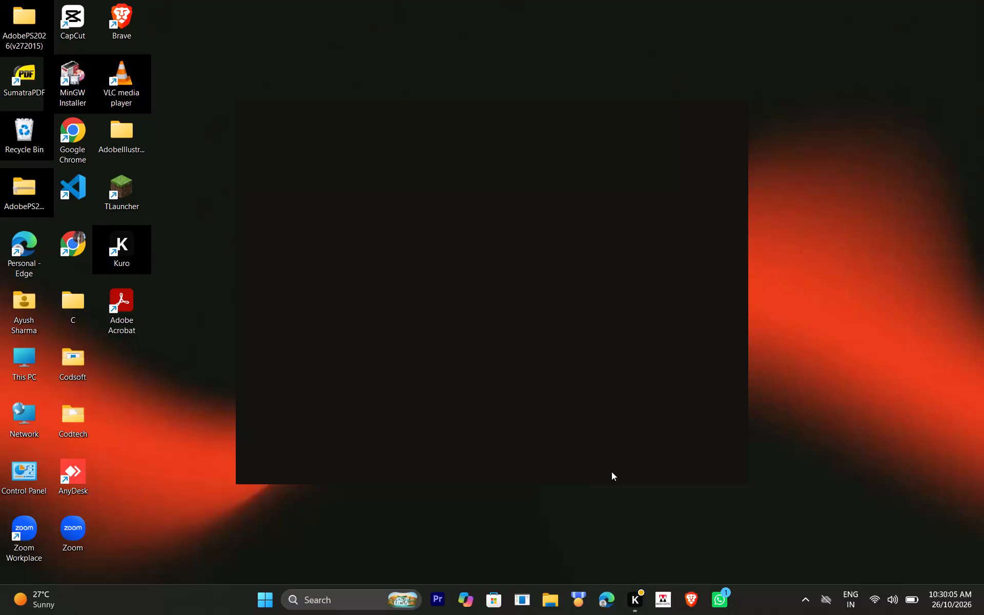
Launch Google Chrome and open canva.com.
{"action": "type", "text": "ch"}
{"action": "key", "text": "Return"}
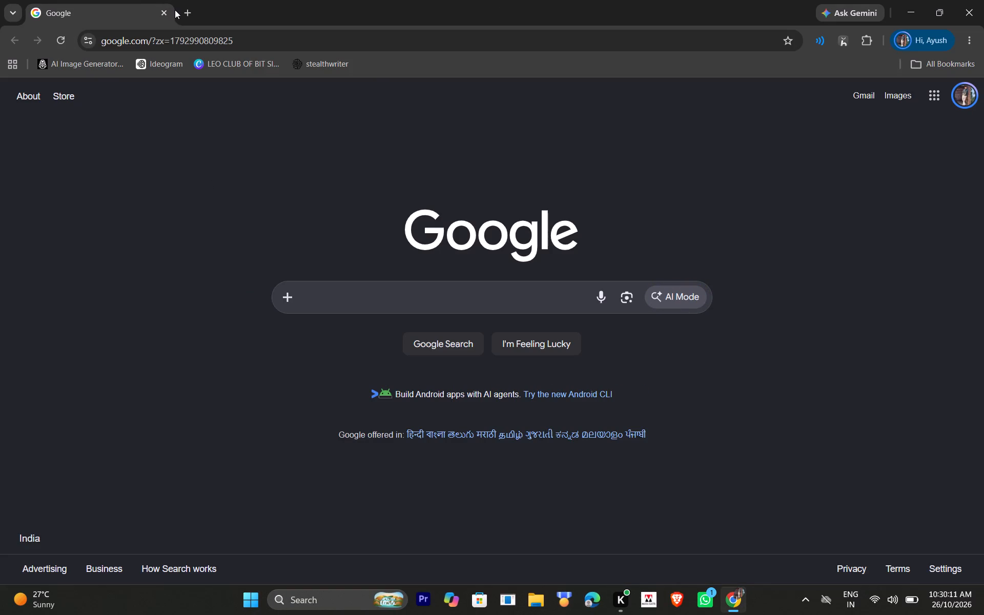
{"action": "left_click", "coordinate": [184, 40]}
{"action": "key", "text": "c"}
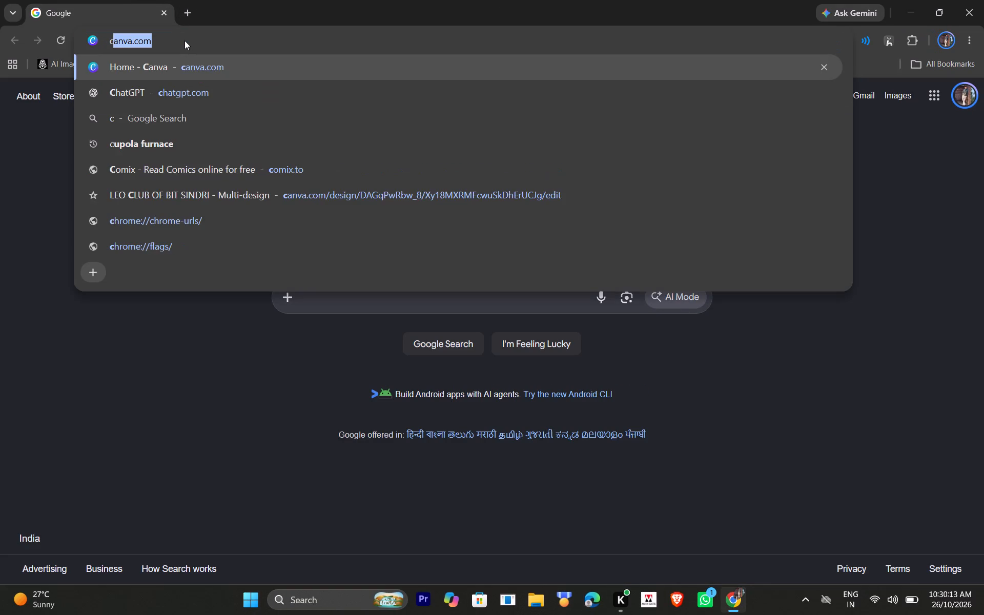
{"action": "key", "text": "Return"}
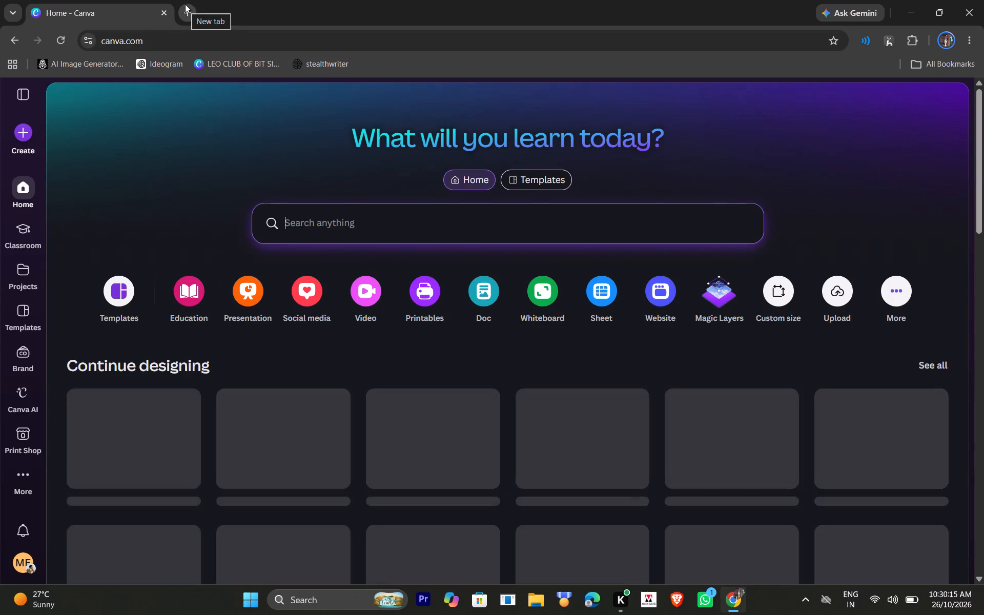
Open pinterest.com in a new browser tab.
{"action": "type", "text": "pi"}
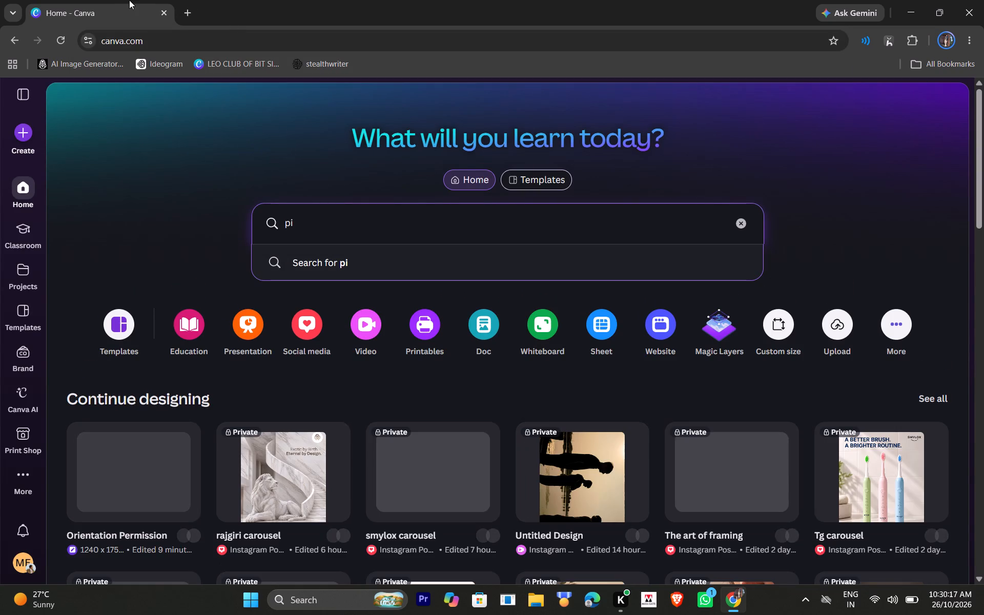
{"action": "left_click", "coordinate": [187, 5]}
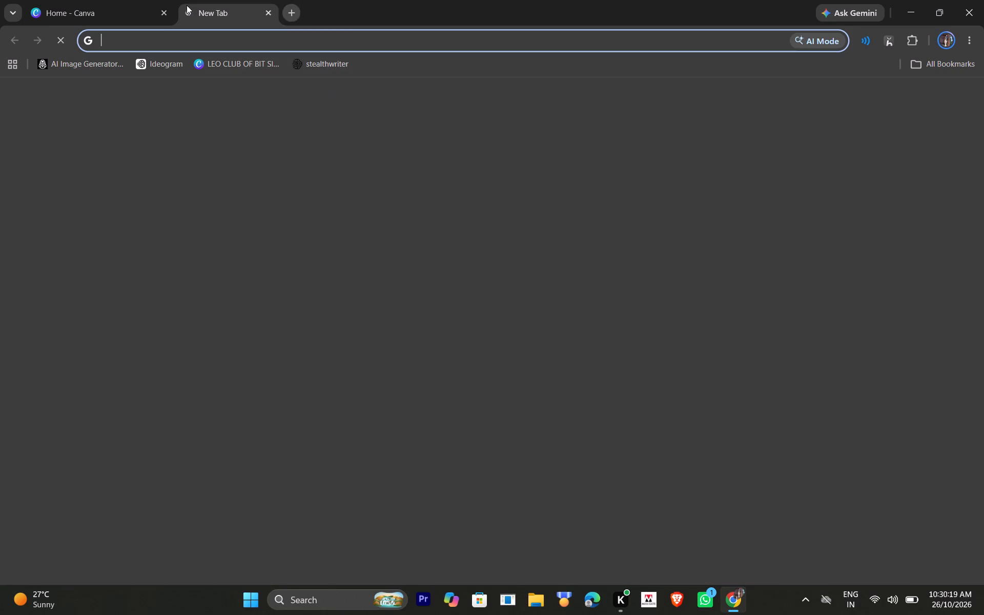
{"action": "type", "text": "pi"}
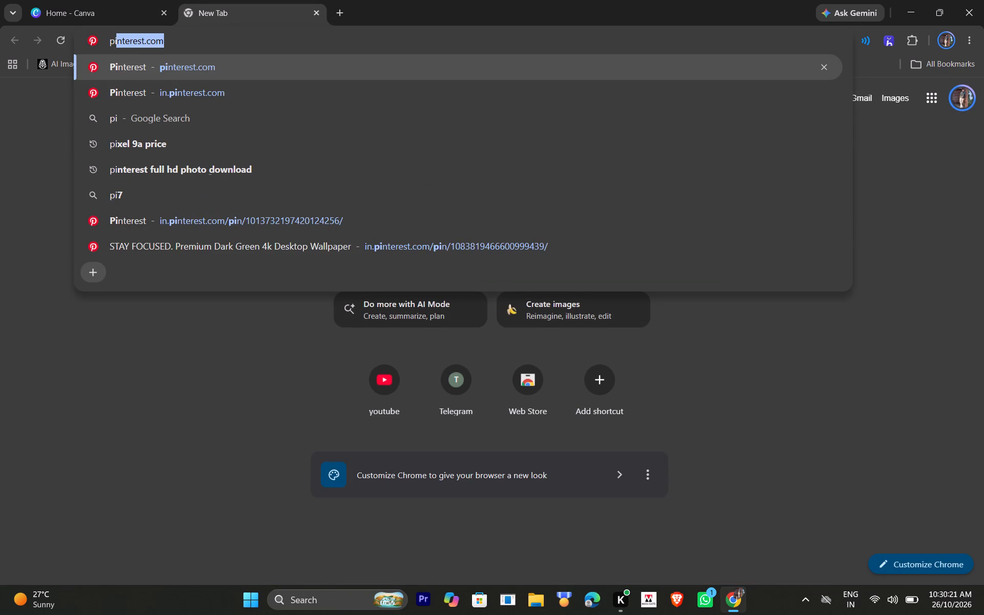
{"action": "key", "text": "Return"}
Return to the Canva home page, clear the text "pi" from its search field and look over the recent designs.
{"action": "left_click", "coordinate": [91, 0]}
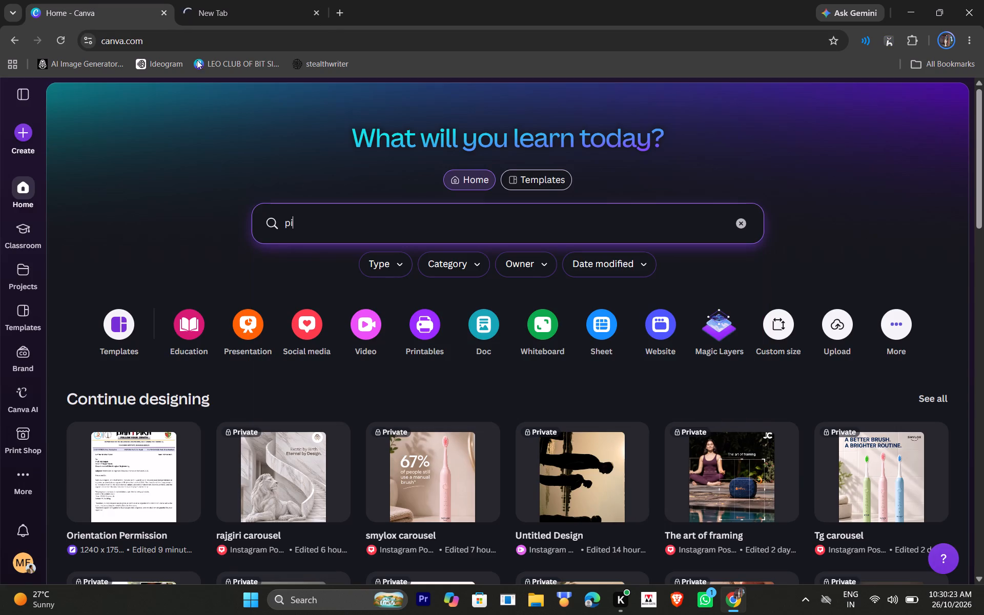
{"action": "left_click_drag", "start_coordinate": [295, 229], "coordinate": [276, 227]}
{"action": "key", "text": "BackSpace"}
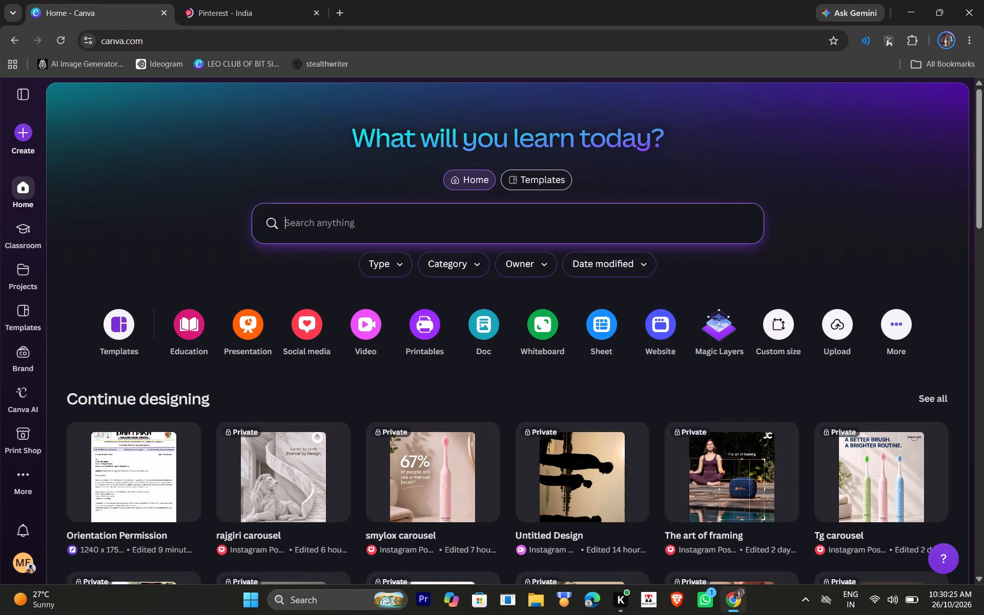
{"action": "left_click", "coordinate": [192, 143]}
{"action": "scroll", "coordinate": [192, 143], "scroll_direction": "down", "scroll_amount": 1}
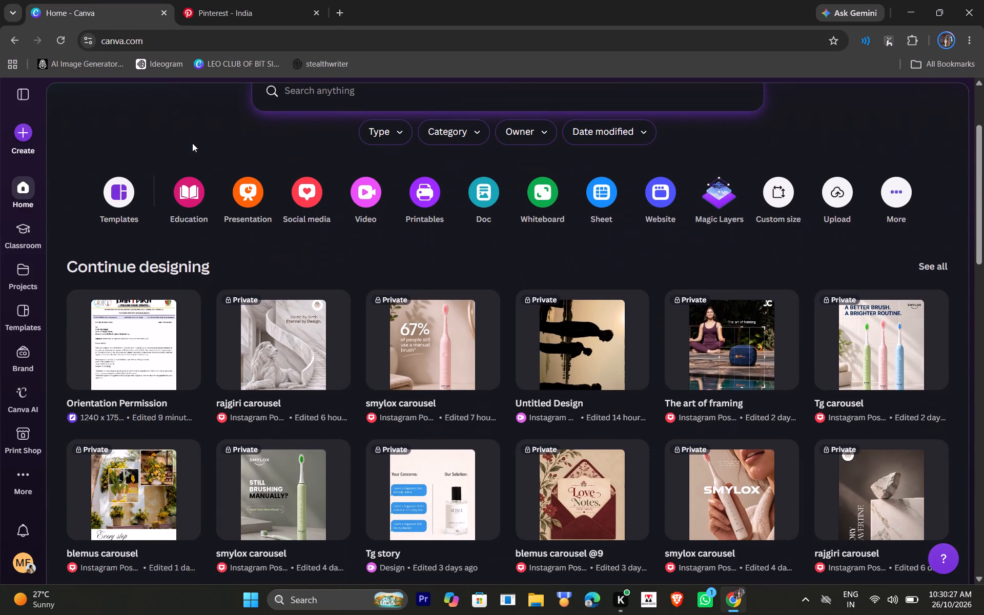
{"action": "scroll", "coordinate": [192, 143], "scroll_direction": "down", "scroll_amount": 2}
Switch to Pinterest and search for "industry related poster".
{"action": "left_click", "coordinate": [236, 0]}
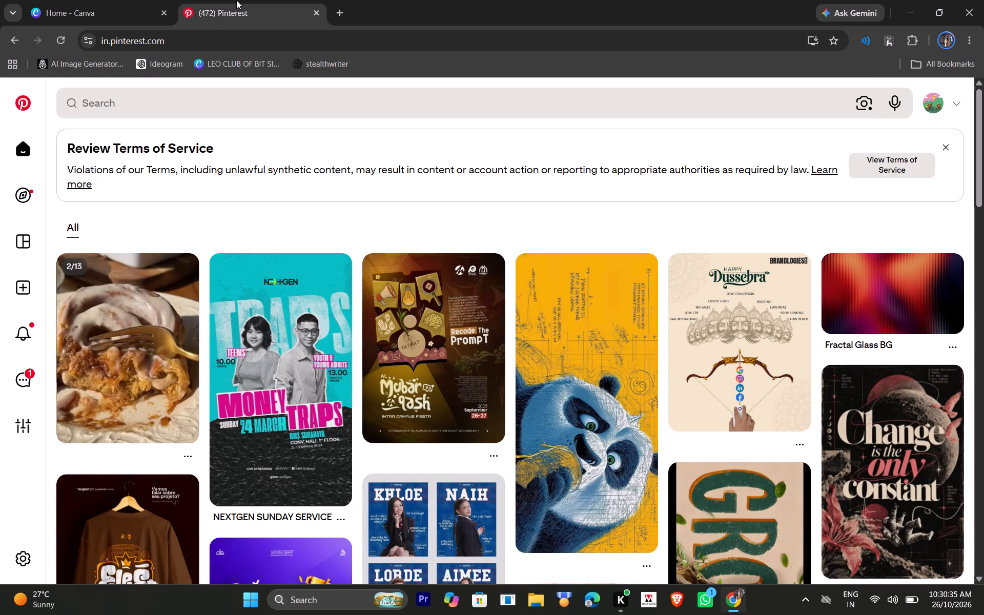
{"action": "left_click", "coordinate": [151, 117]}
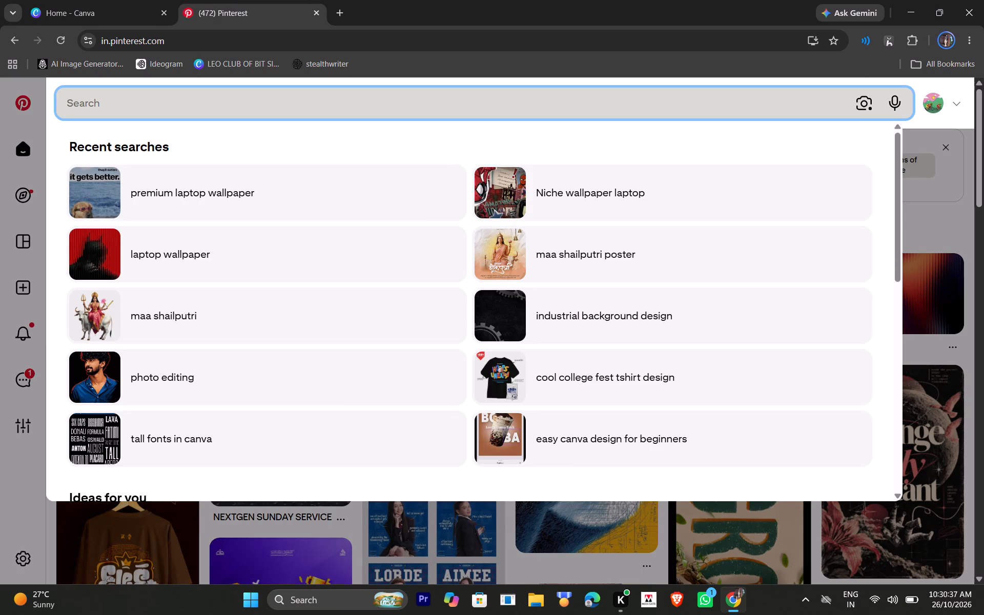
{"action": "type", "text": "industry"}
{"action": "key", "text": "space"}
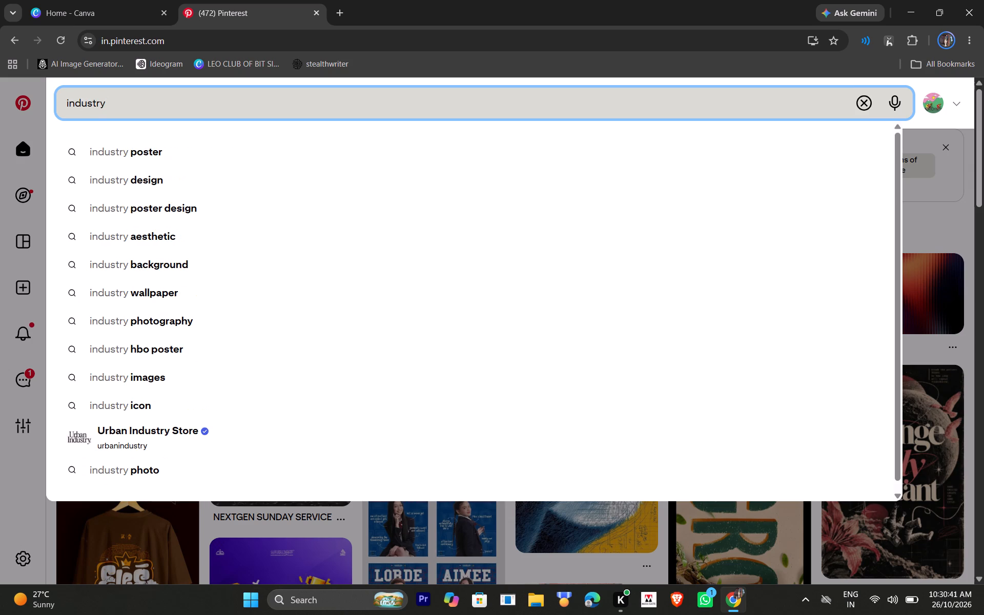
{"action": "type", "text": "re"}
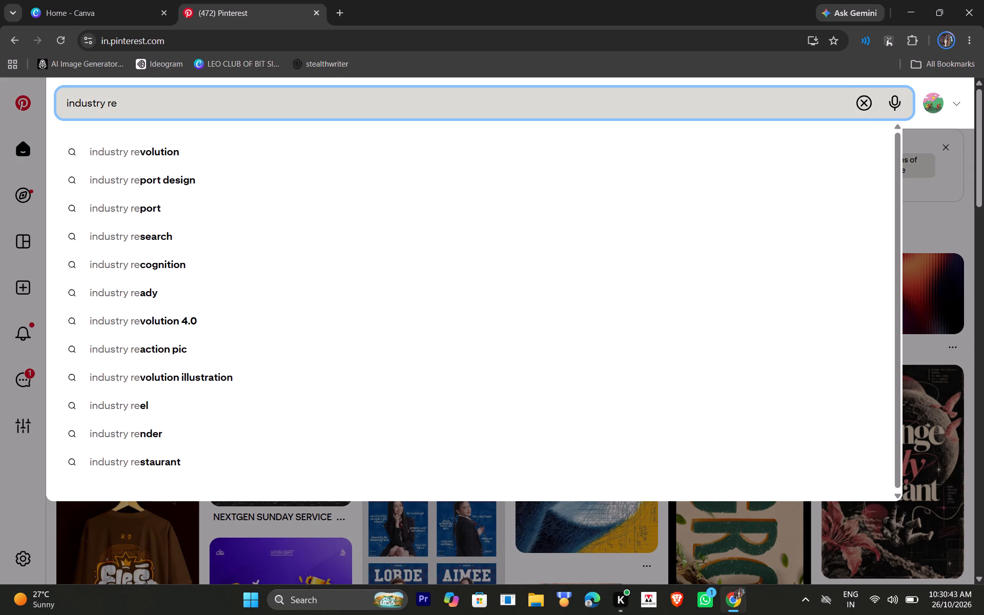
{"action": "type", "text": "lated"}
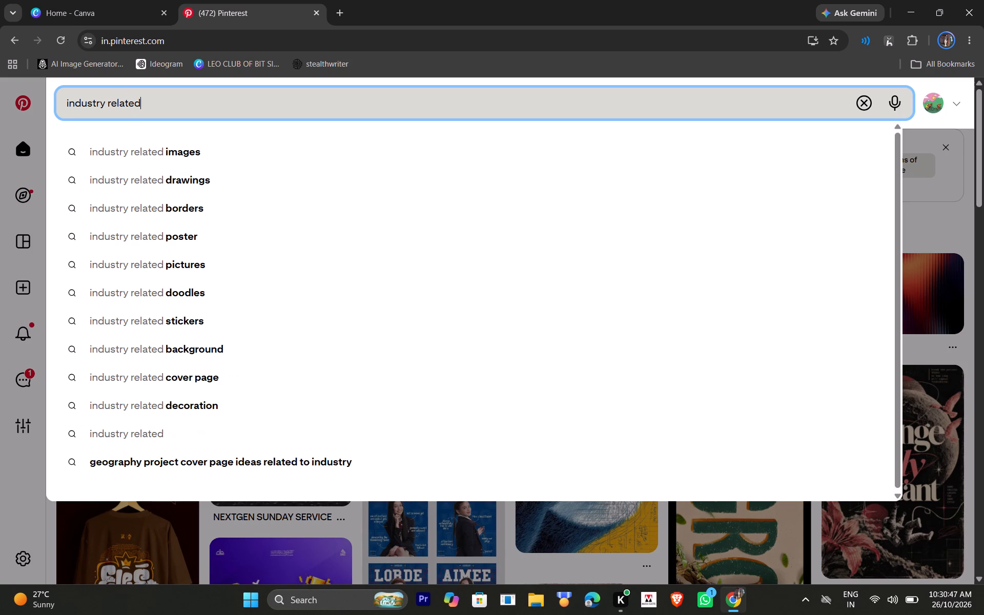
{"action": "left_click", "coordinate": [225, 240]}
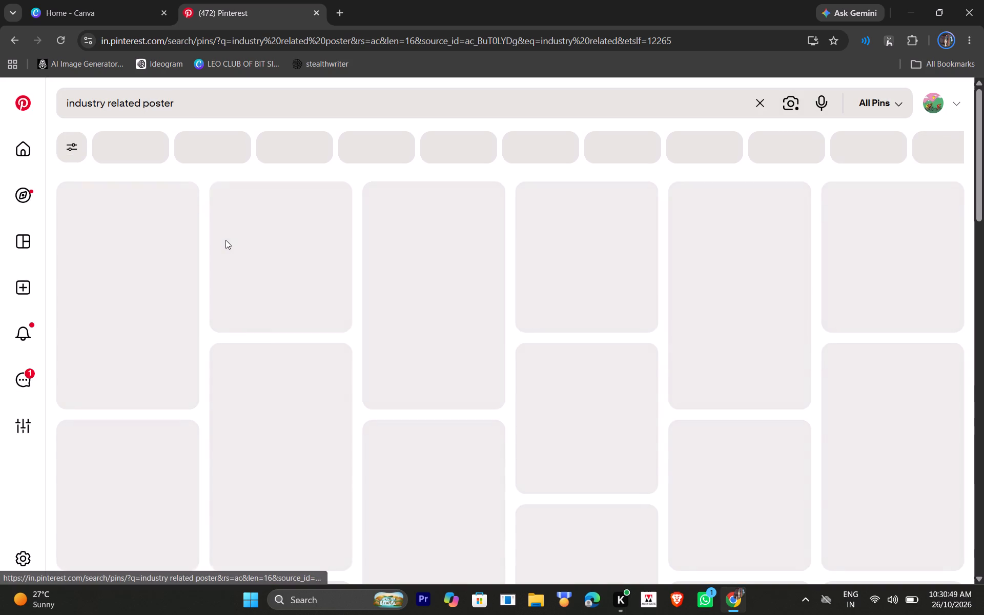
Look through the industry poster results and open the "Built For" pin showing a worker with a cutting saw.
{"action": "scroll", "coordinate": [255, 254], "scroll_direction": "down", "scroll_amount": 1}
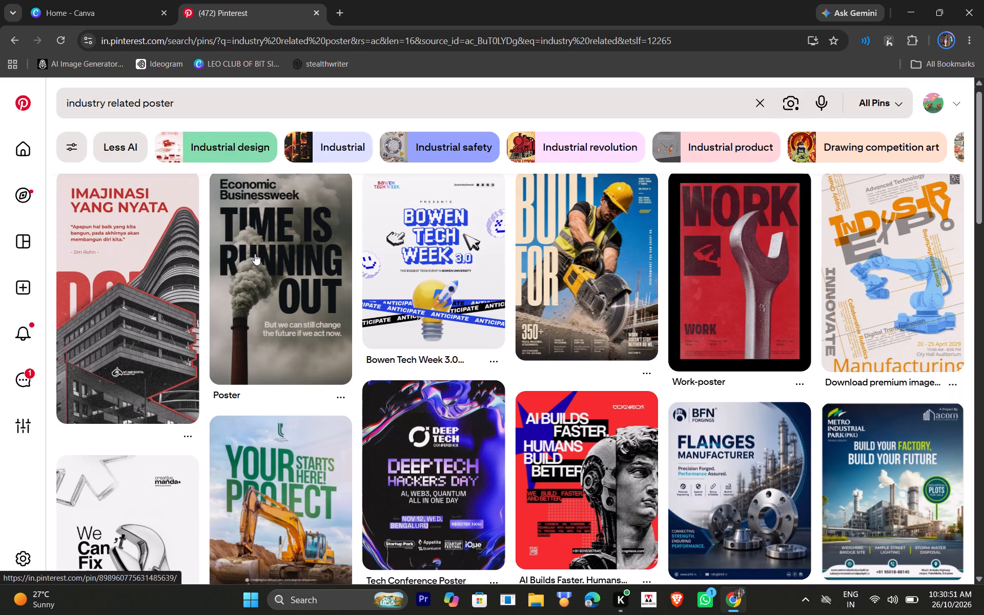
{"action": "scroll", "coordinate": [255, 254], "scroll_direction": "down", "scroll_amount": 3}
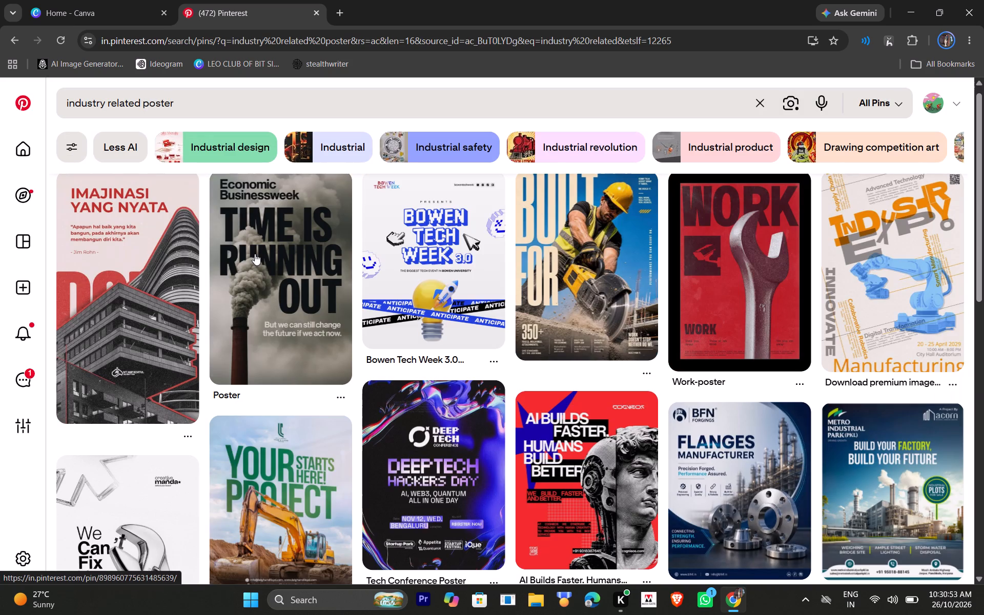
{"action": "scroll", "coordinate": [255, 254], "scroll_direction": "down", "scroll_amount": 3}
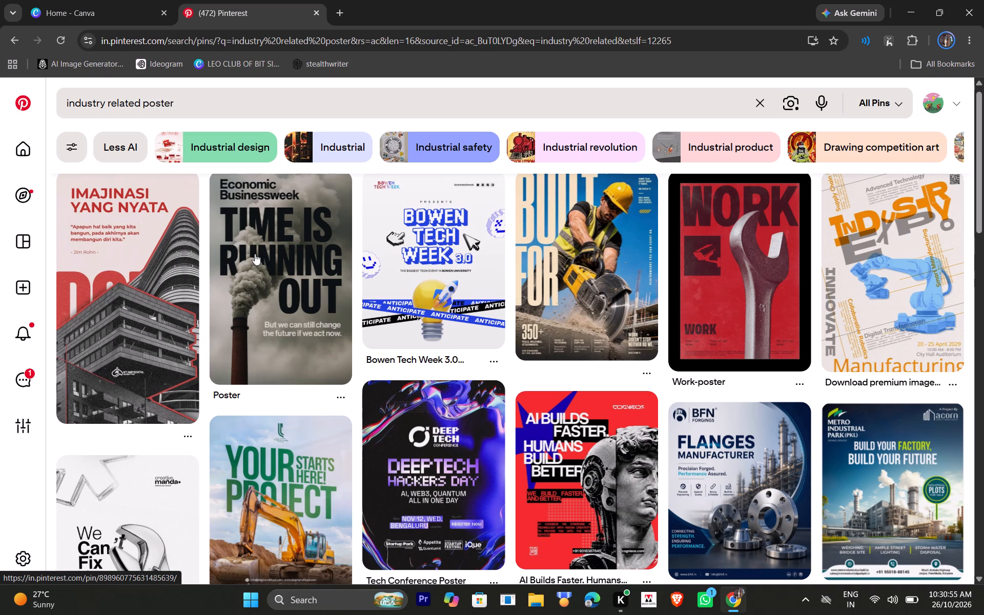
{"action": "scroll", "coordinate": [255, 254], "scroll_direction": "down", "scroll_amount": 1}
{"action": "scroll", "coordinate": [255, 254], "scroll_direction": "up", "scroll_amount": 1}
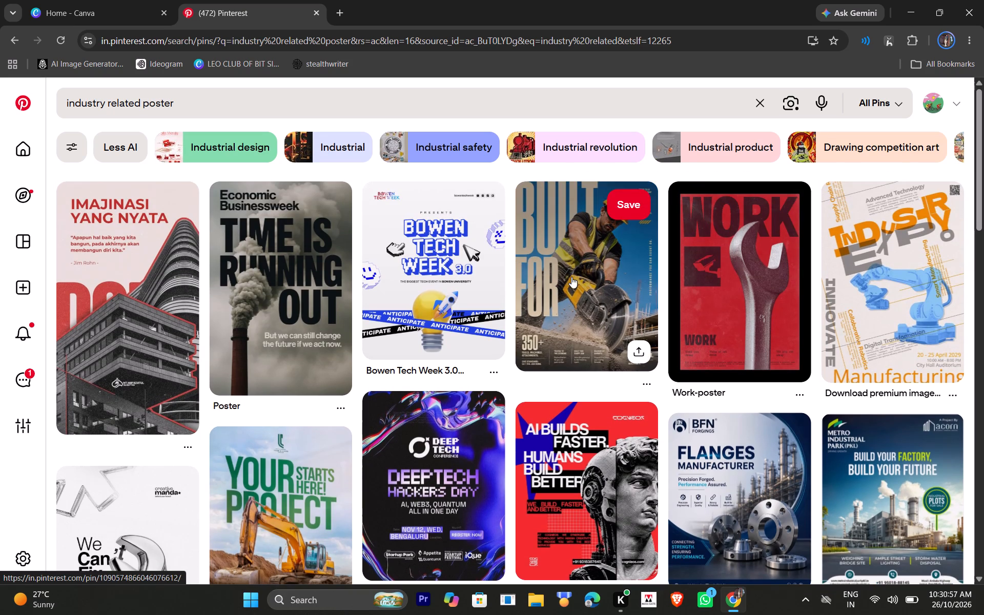
{"action": "left_click", "coordinate": [571, 277]}
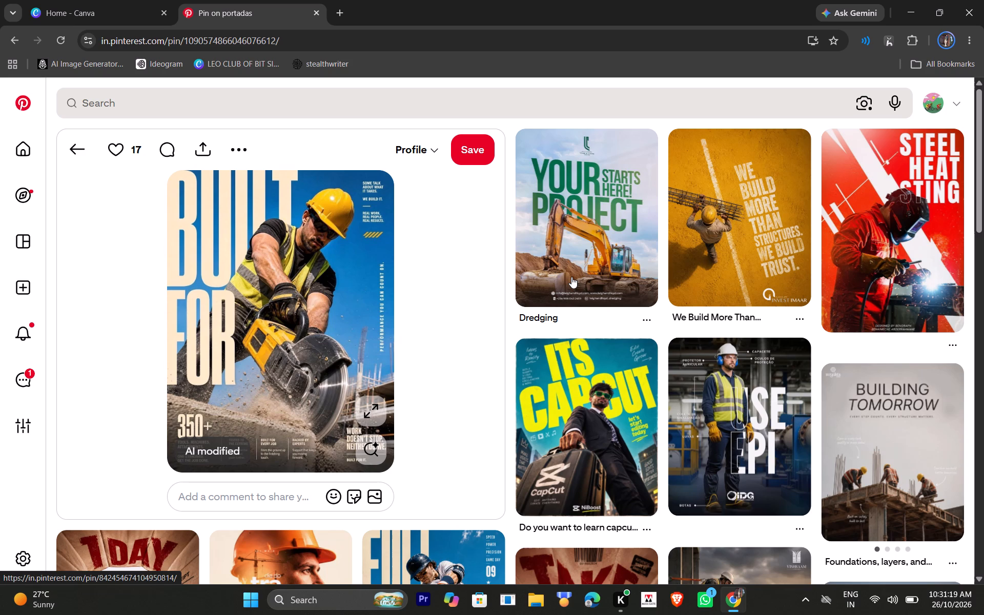
Examine the related construction and industry posters below the "Built For" pin for design references.
{"action": "scroll", "coordinate": [322, 387], "scroll_direction": "down", "scroll_amount": 1}
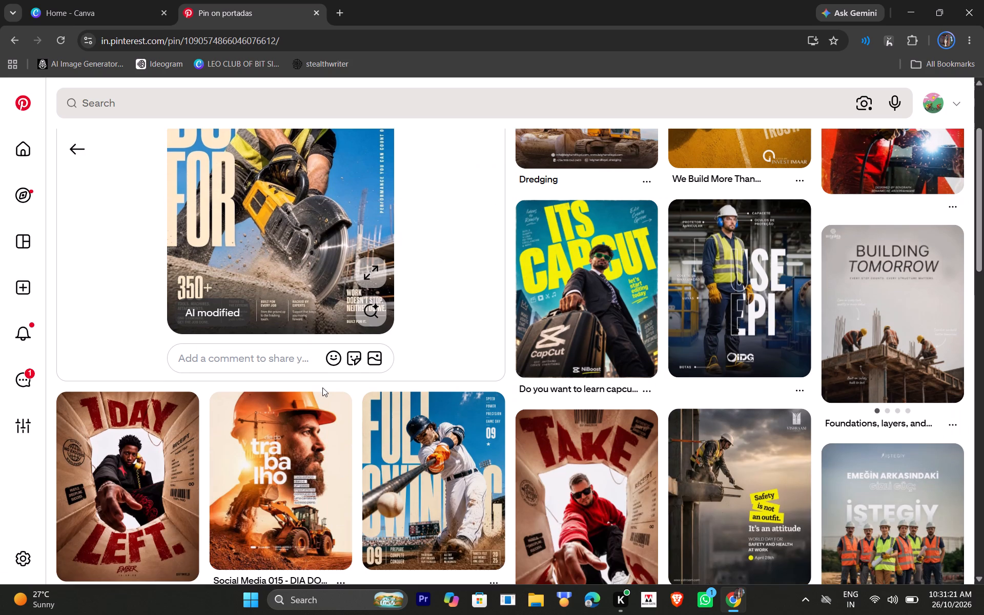
{"action": "left_click", "coordinate": [322, 387]}
{"action": "scroll", "coordinate": [322, 387], "scroll_direction": "down", "scroll_amount": 2}
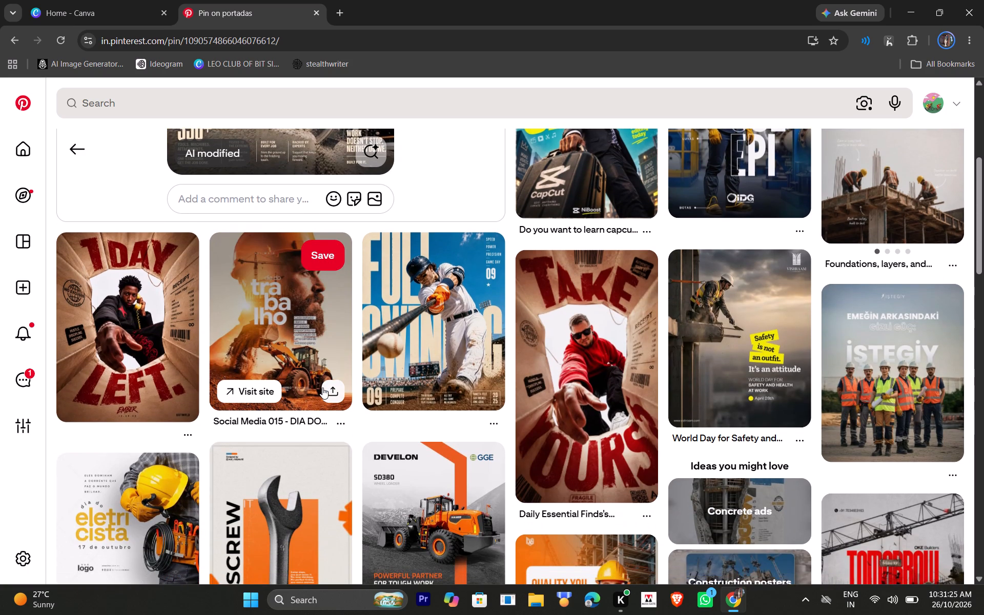
{"action": "scroll", "coordinate": [357, 357], "scroll_direction": "down", "scroll_amount": 1}
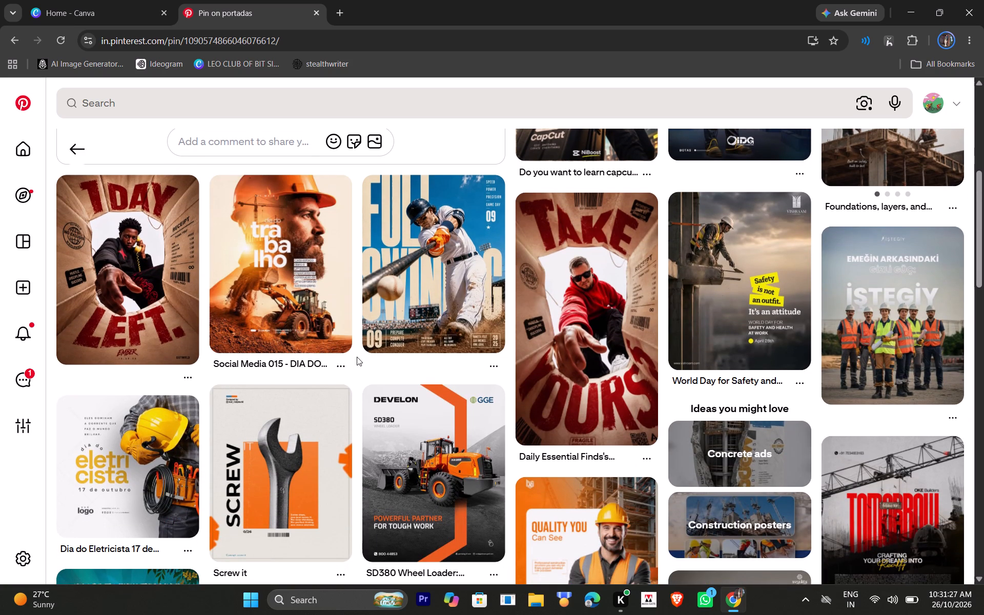
{"action": "scroll", "coordinate": [357, 357], "scroll_direction": "down", "scroll_amount": 1}
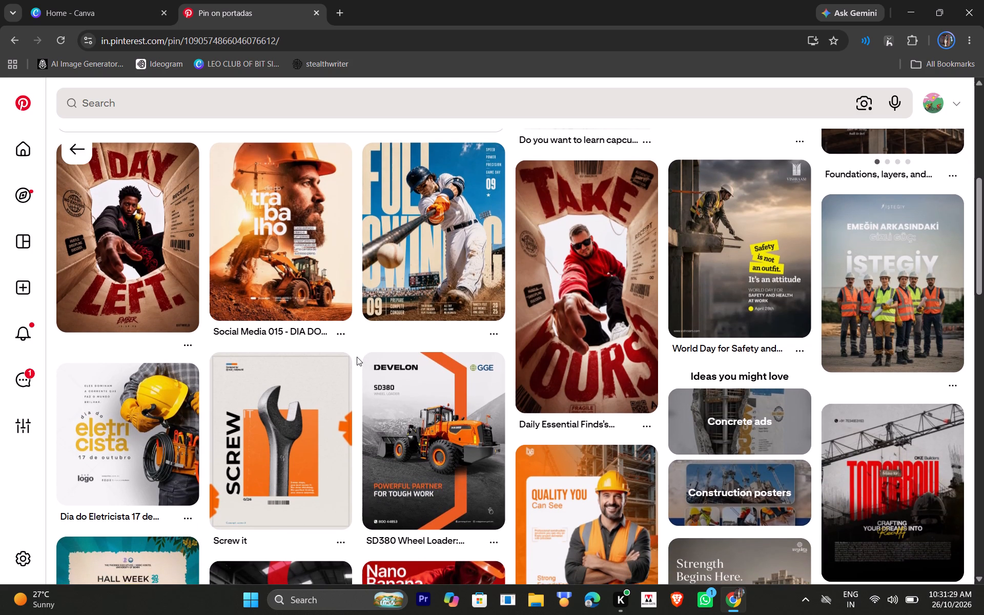
{"action": "scroll", "coordinate": [357, 357], "scroll_direction": "down", "scroll_amount": 3}
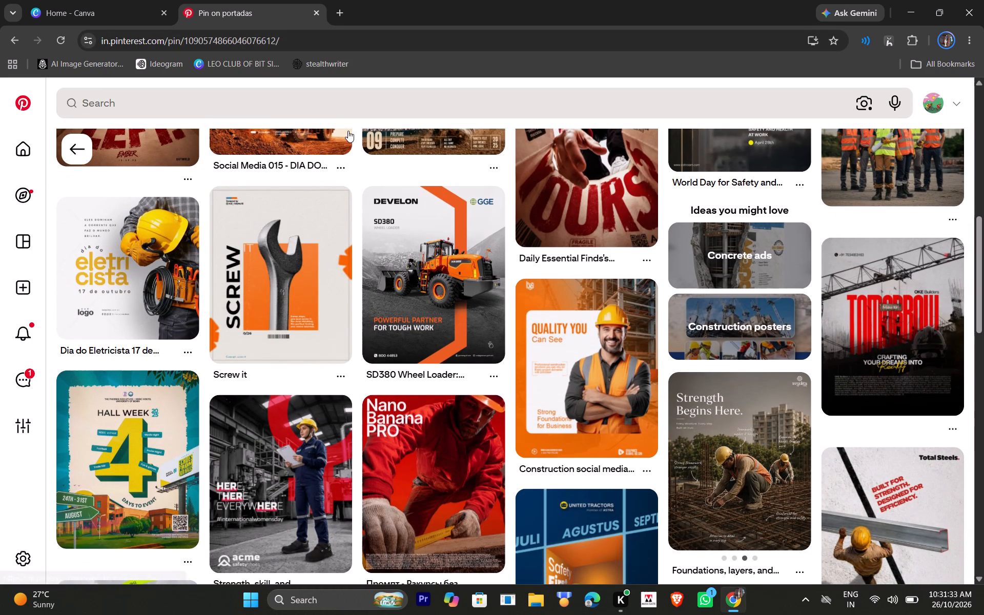
{"action": "scroll", "coordinate": [402, 162], "scroll_direction": "down", "scroll_amount": 2}
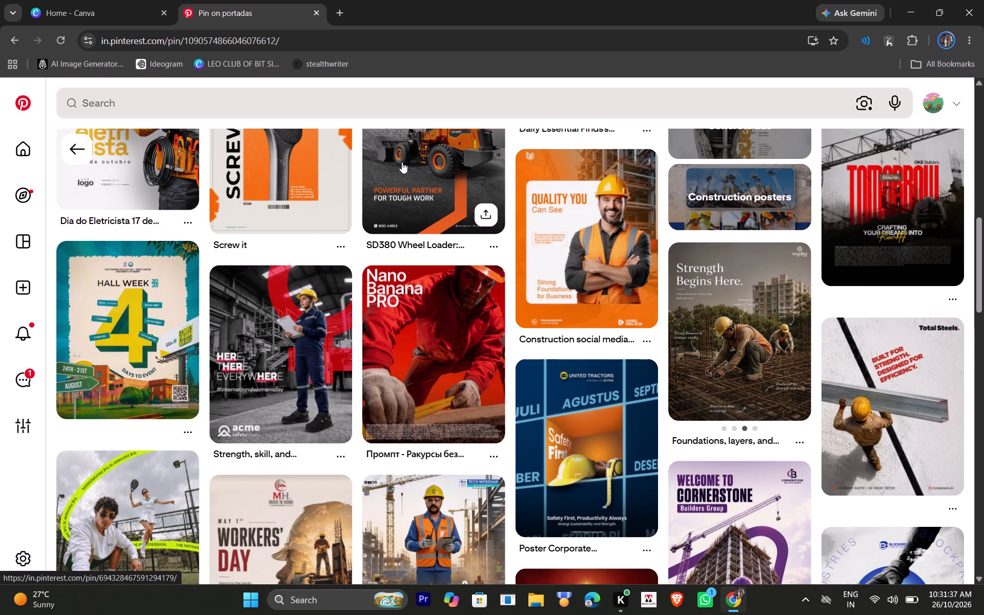
Open the "Hall Week 4 Days to Event" poster pin in a new tab and save it to the profile.
{"action": "left_click_drag", "start_coordinate": [103, 307], "coordinate": [299, 227]}
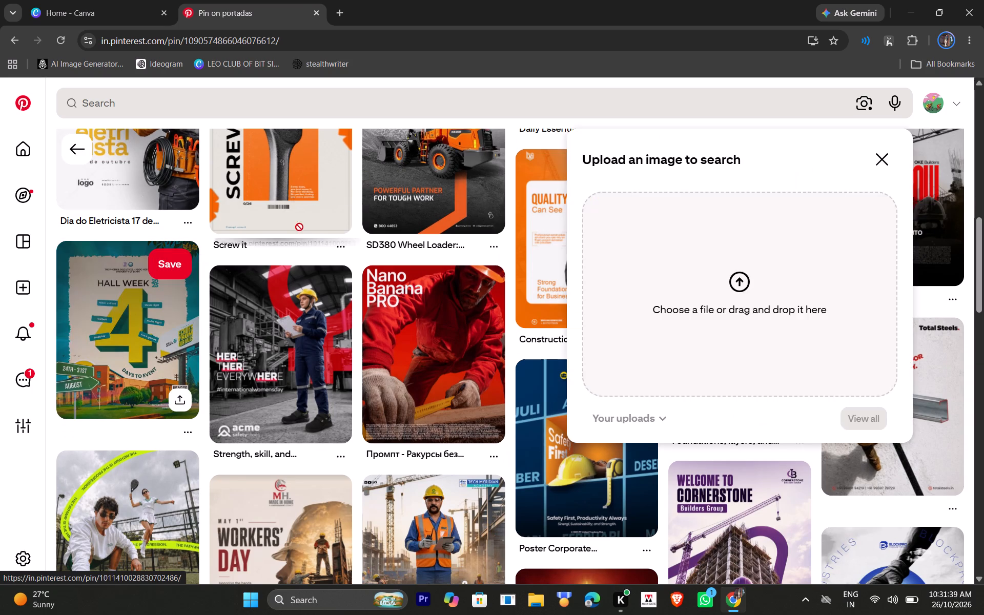
{"action": "left_click_drag", "start_coordinate": [299, 227], "coordinate": [423, 0]}
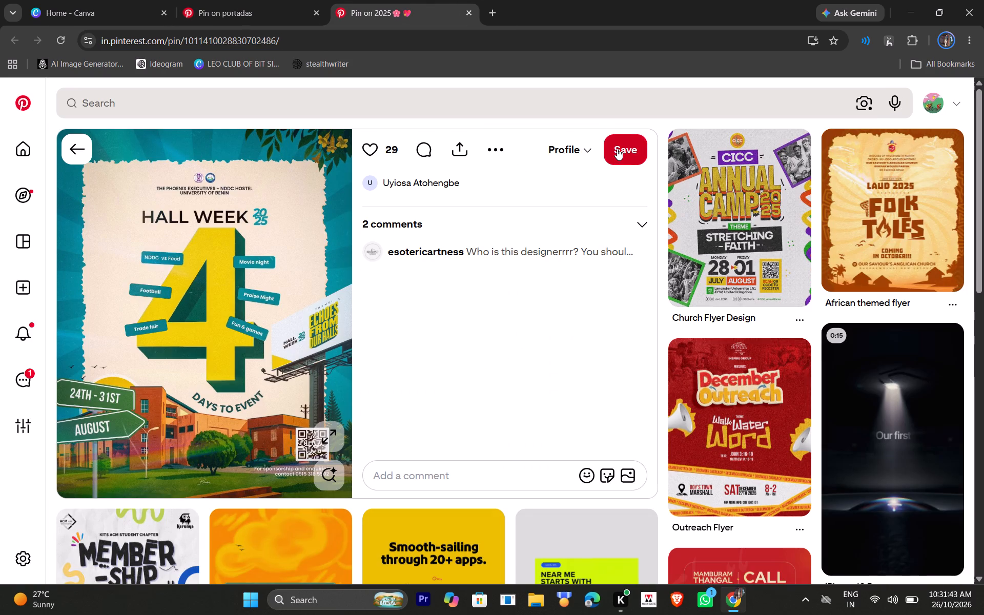
{"action": "left_click", "coordinate": [617, 149]}
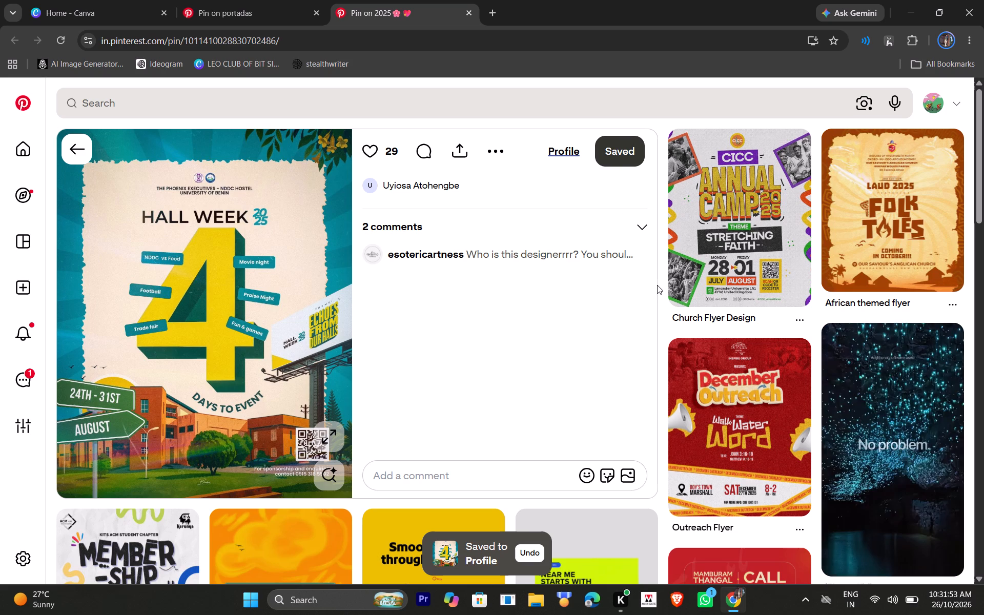
Examine the event and countdown posters related to the "Hall Week" pin for design references and close that pin's tab.
{"action": "scroll", "coordinate": [657, 285], "scroll_direction": "down", "scroll_amount": 1}
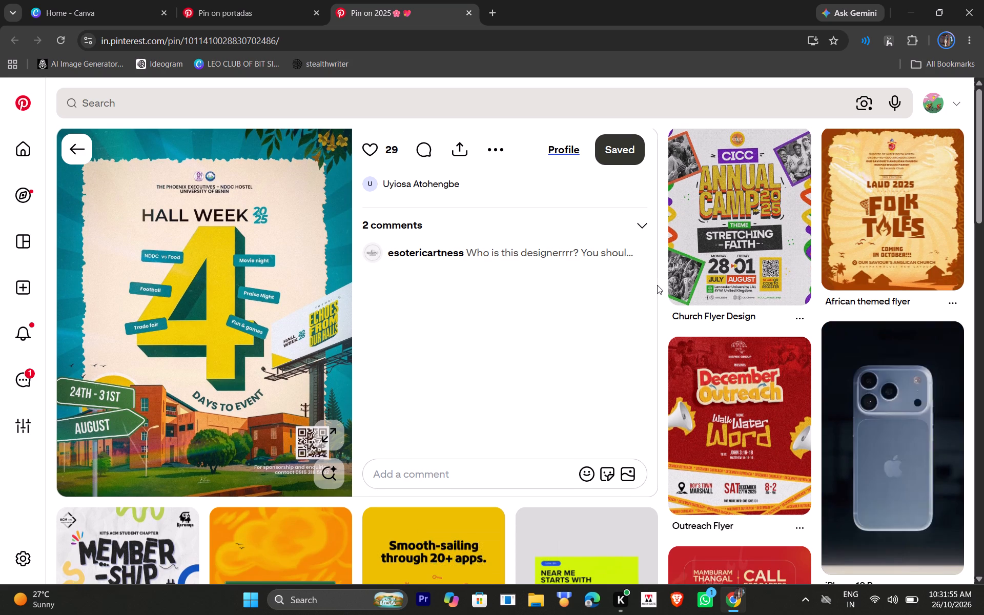
{"action": "scroll", "coordinate": [657, 285], "scroll_direction": "down", "scroll_amount": 1}
{"action": "scroll", "coordinate": [643, 358], "scroll_direction": "down", "scroll_amount": 1}
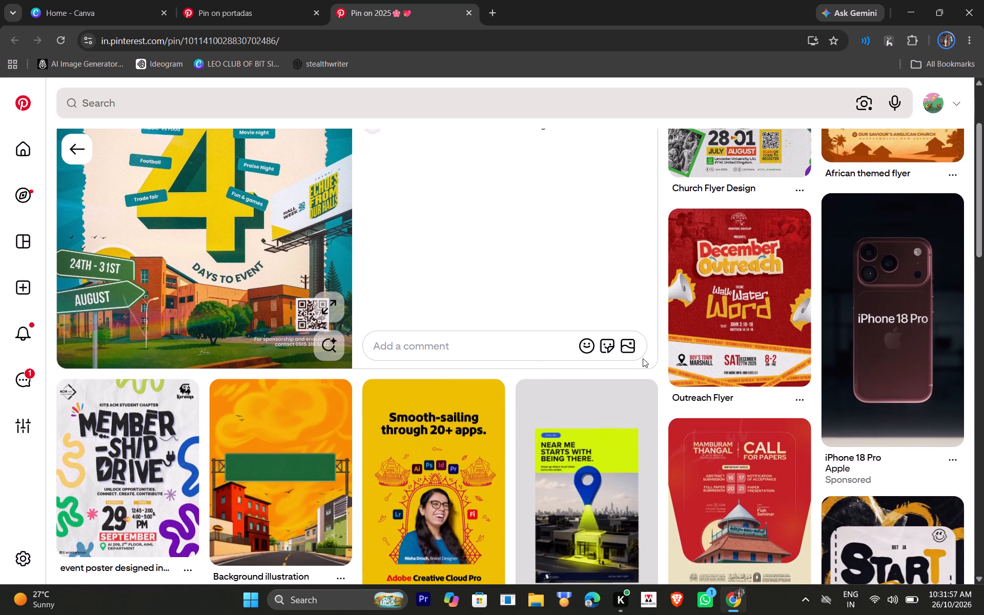
{"action": "scroll", "coordinate": [643, 358], "scroll_direction": "down", "scroll_amount": 2}
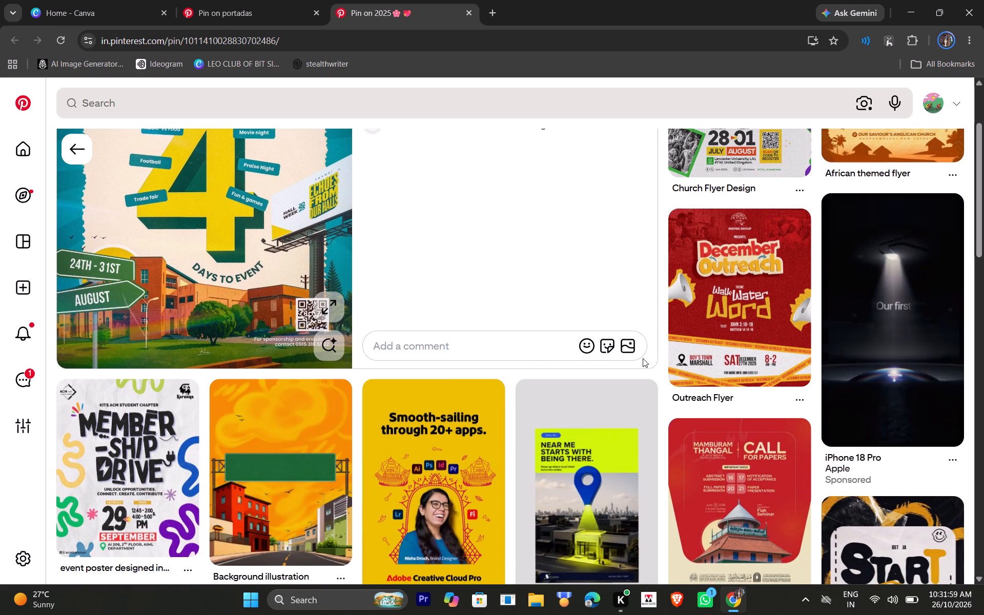
{"action": "scroll", "coordinate": [643, 358], "scroll_direction": "down", "scroll_amount": 2}
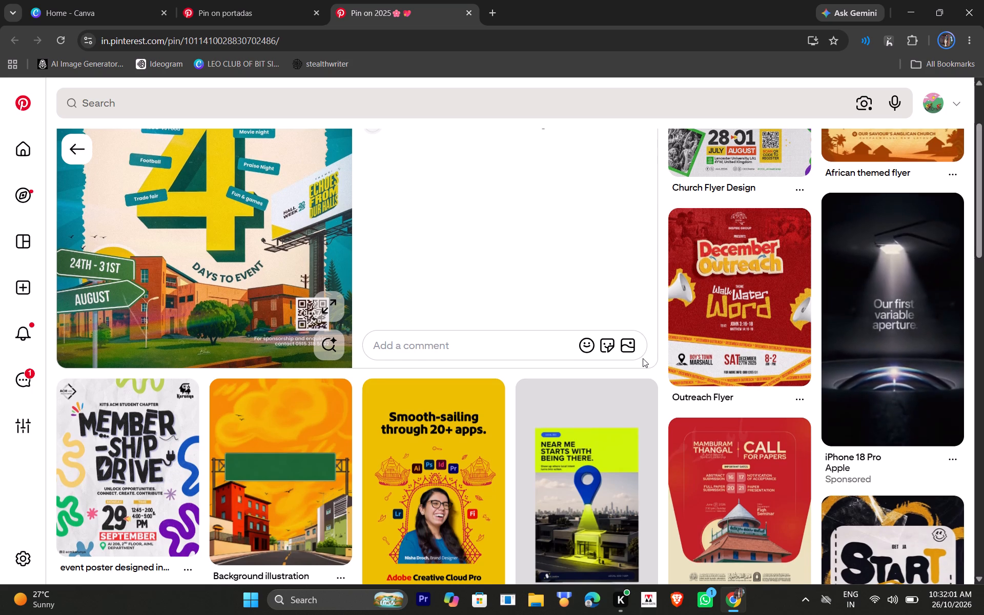
{"action": "scroll", "coordinate": [643, 358], "scroll_direction": "down", "scroll_amount": 2}
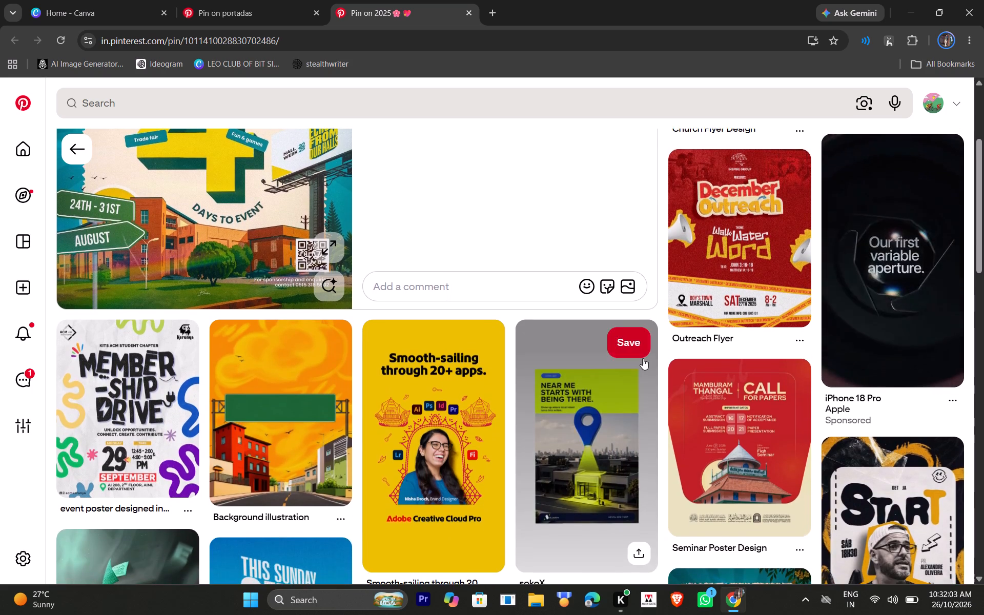
{"action": "scroll", "coordinate": [643, 358], "scroll_direction": "down", "scroll_amount": 3}
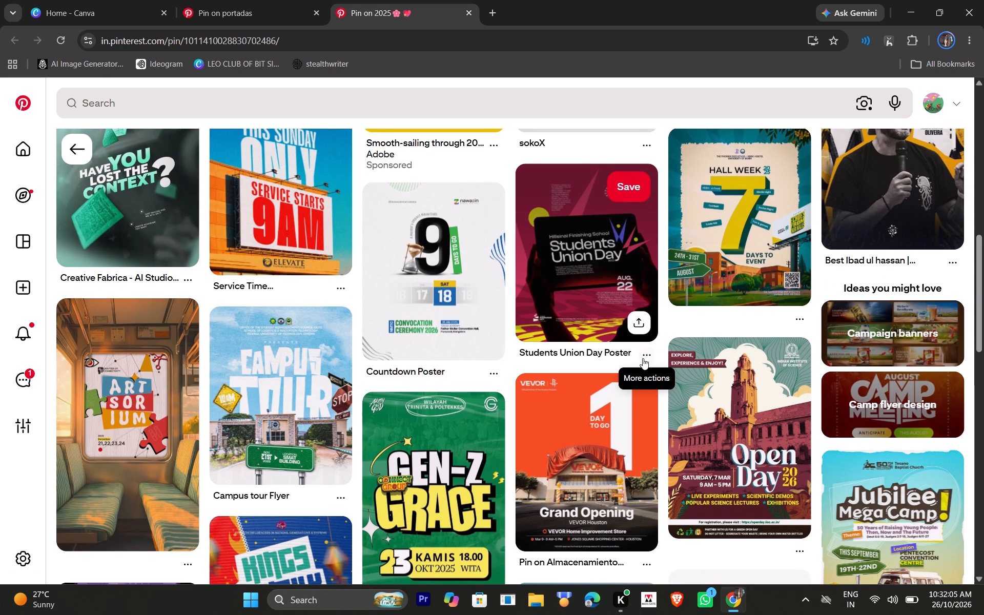
{"action": "scroll", "coordinate": [643, 358], "scroll_direction": "down", "scroll_amount": 3}
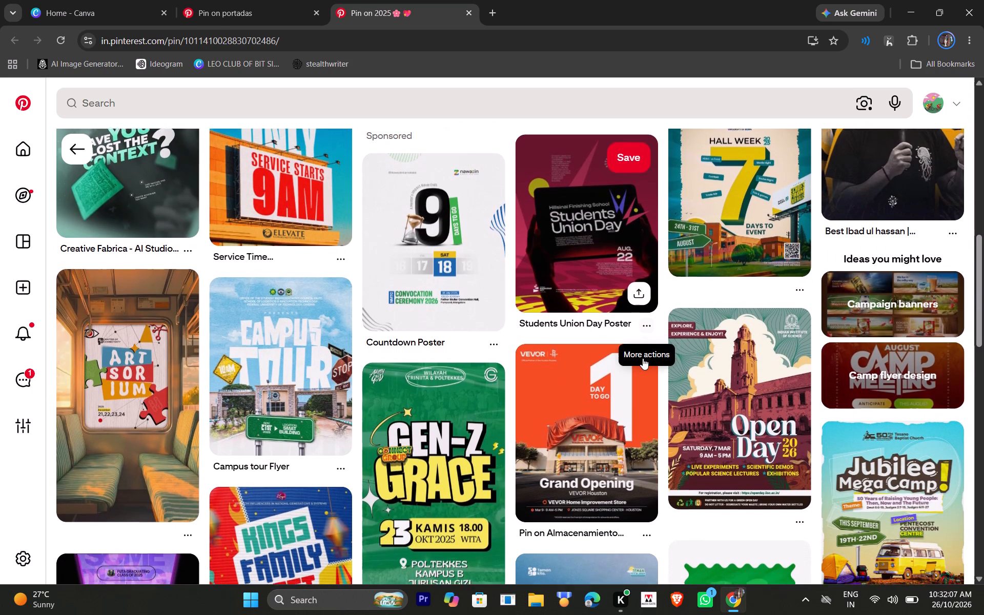
{"action": "scroll", "coordinate": [643, 358], "scroll_direction": "down", "scroll_amount": 2}
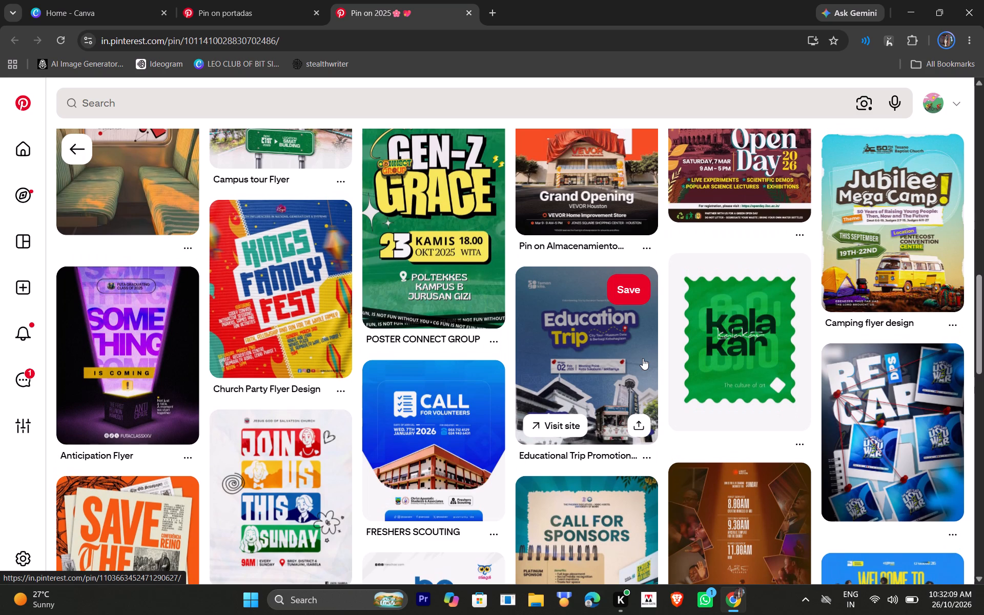
{"action": "scroll", "coordinate": [643, 358], "scroll_direction": "down", "scroll_amount": 1}
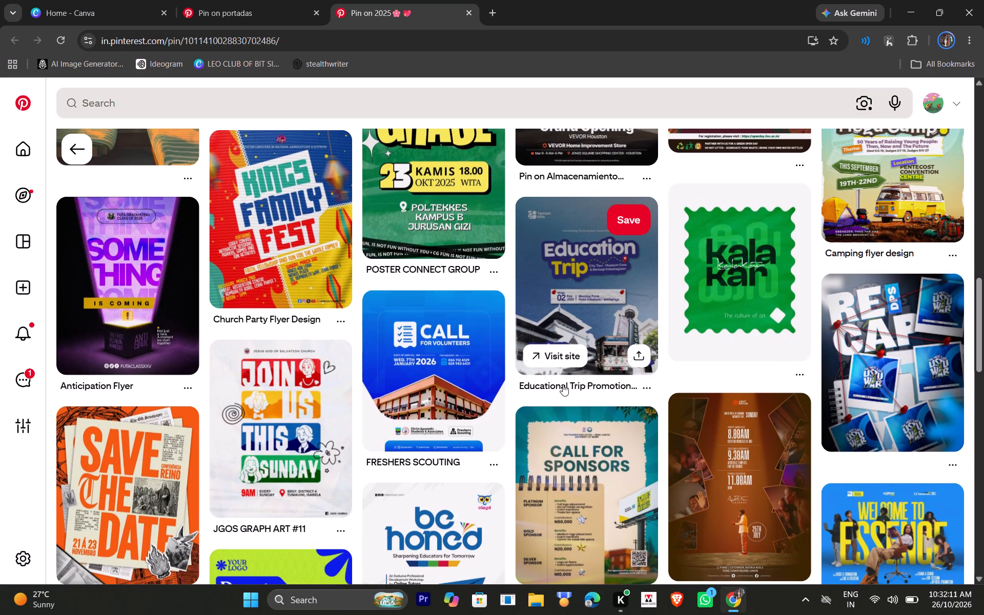
{"action": "scroll", "coordinate": [285, 263], "scroll_direction": "down", "scroll_amount": 5}
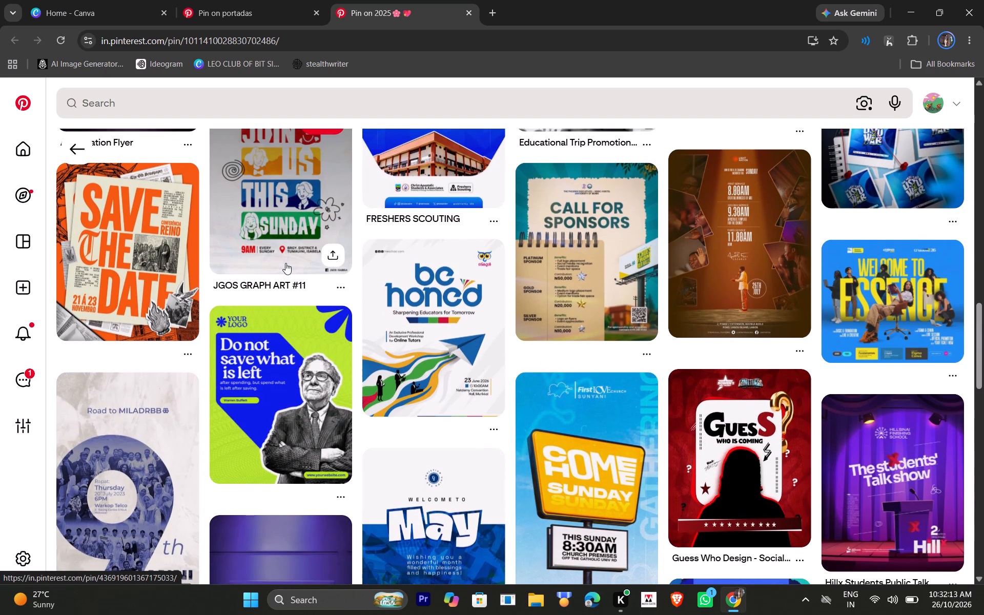
{"action": "scroll", "coordinate": [285, 263], "scroll_direction": "down", "scroll_amount": 3}
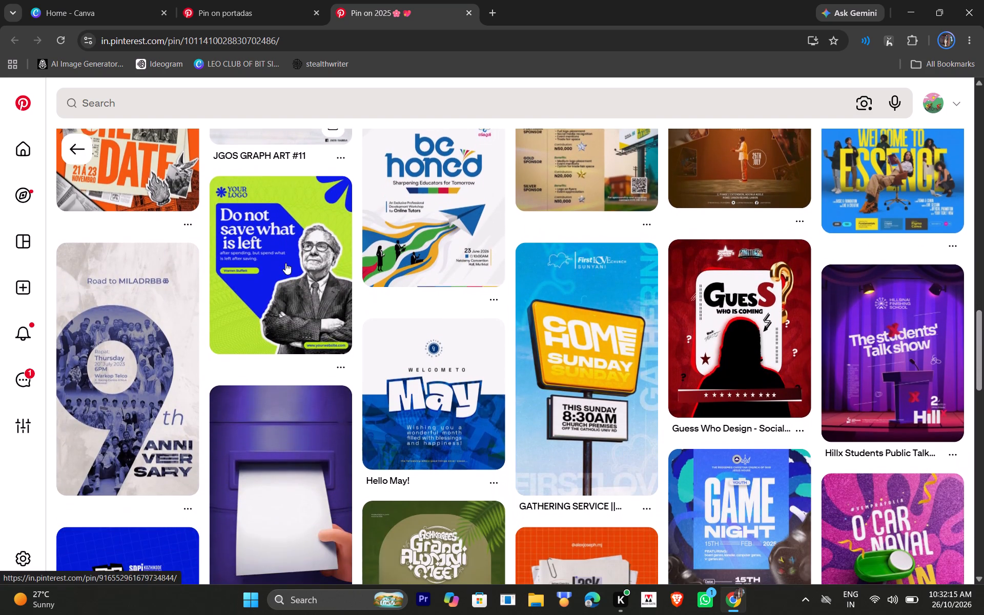
{"action": "scroll", "coordinate": [285, 263], "scroll_direction": "down", "scroll_amount": 4}
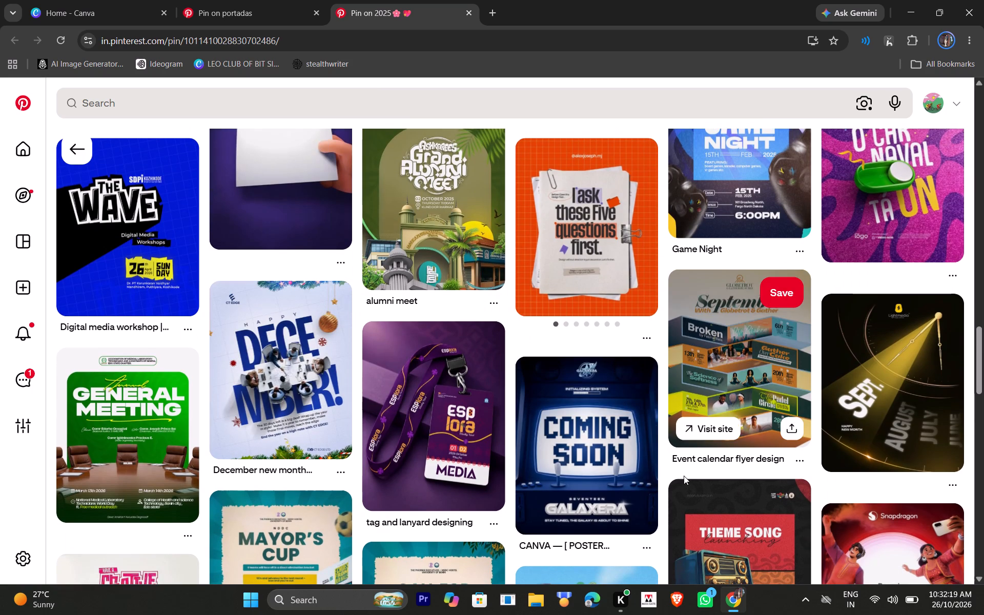
{"action": "scroll", "coordinate": [684, 476], "scroll_direction": "down", "scroll_amount": 2}
{"action": "scroll", "coordinate": [684, 476], "scroll_direction": "up", "scroll_amount": 1}
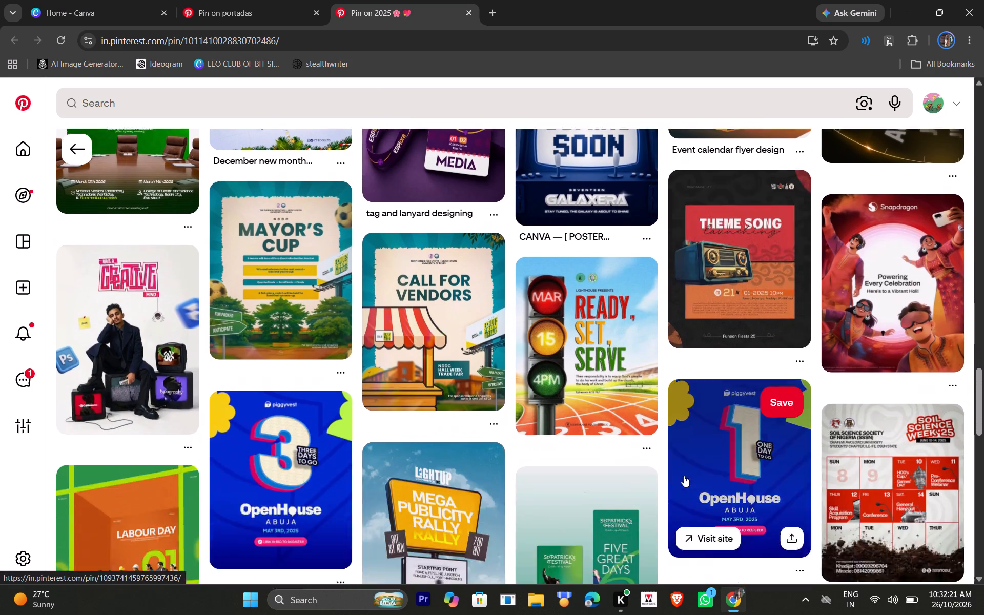
{"action": "scroll", "coordinate": [684, 476], "scroll_direction": "up", "scroll_amount": 6}
{"action": "scroll", "coordinate": [684, 476], "scroll_direction": "down", "scroll_amount": 1}
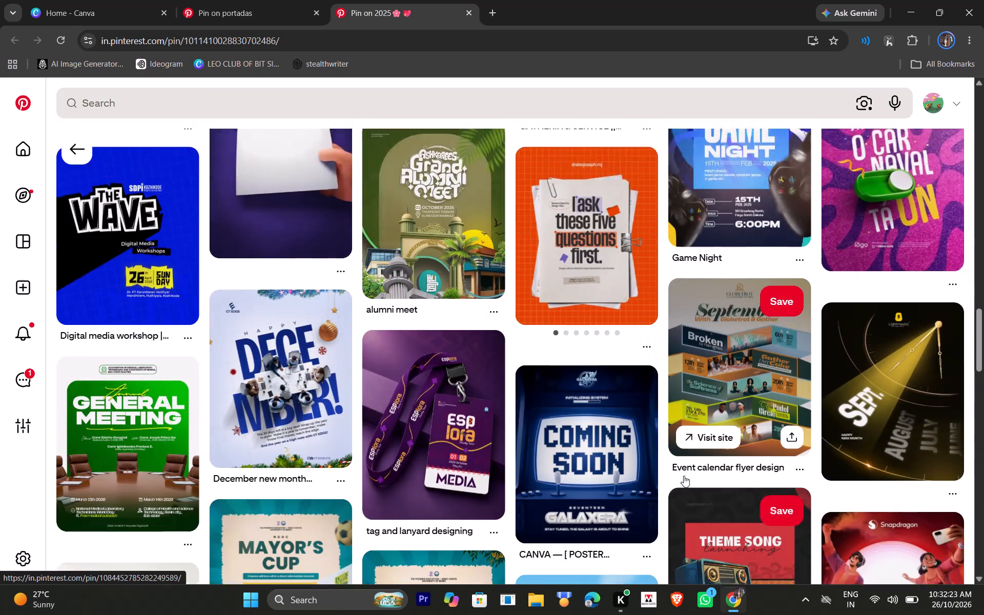
{"action": "scroll", "coordinate": [684, 476], "scroll_direction": "down", "scroll_amount": 1}
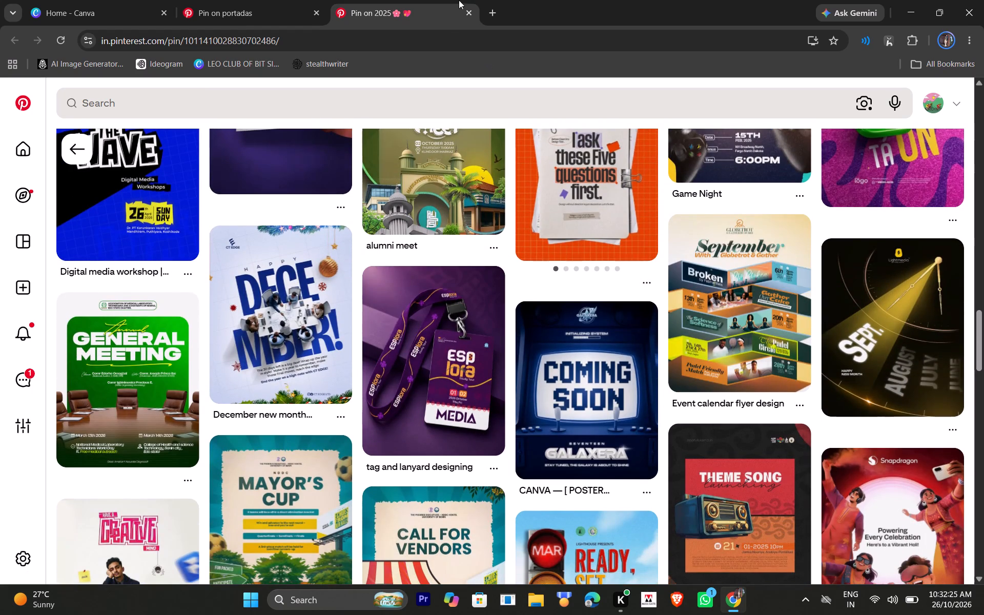
{"action": "left_click", "coordinate": [468, 9]}
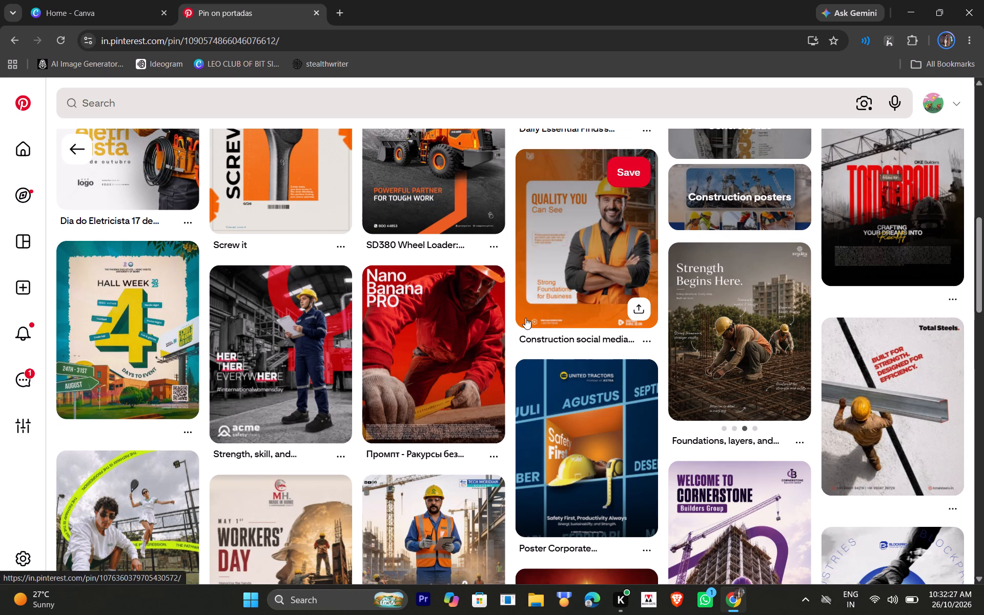
Examine more of the construction and industry posters related to the "Built For" pin for design references.
{"action": "scroll", "coordinate": [525, 318], "scroll_direction": "down", "scroll_amount": 2}
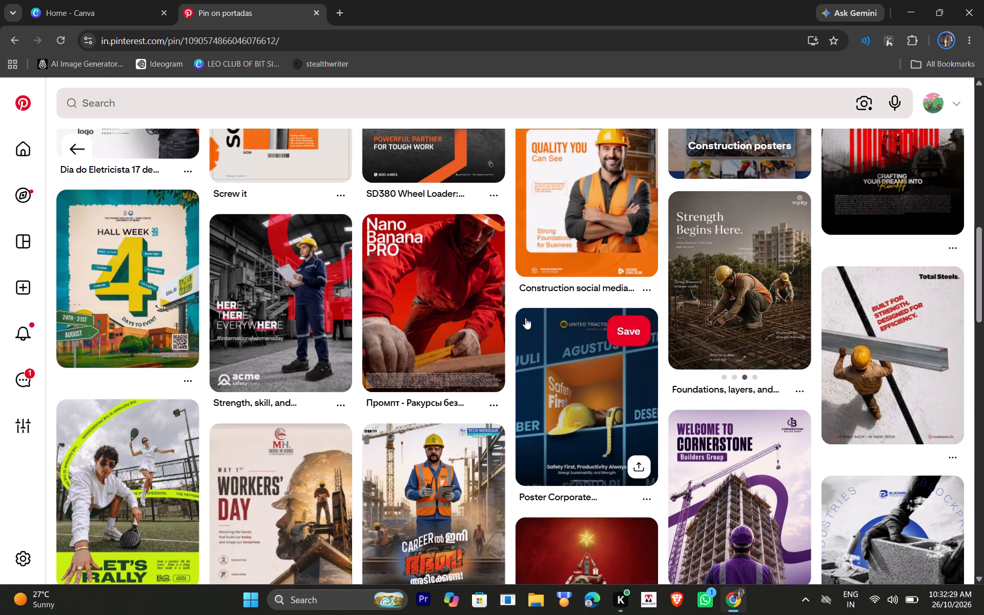
{"action": "scroll", "coordinate": [525, 318], "scroll_direction": "down", "scroll_amount": 2}
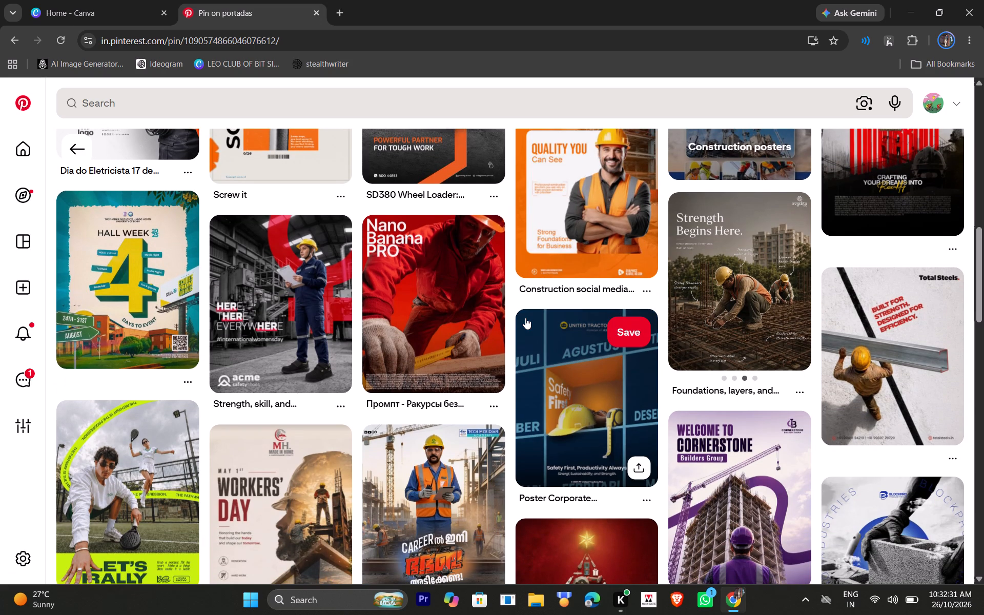
{"action": "scroll", "coordinate": [525, 318], "scroll_direction": "down", "scroll_amount": 2}
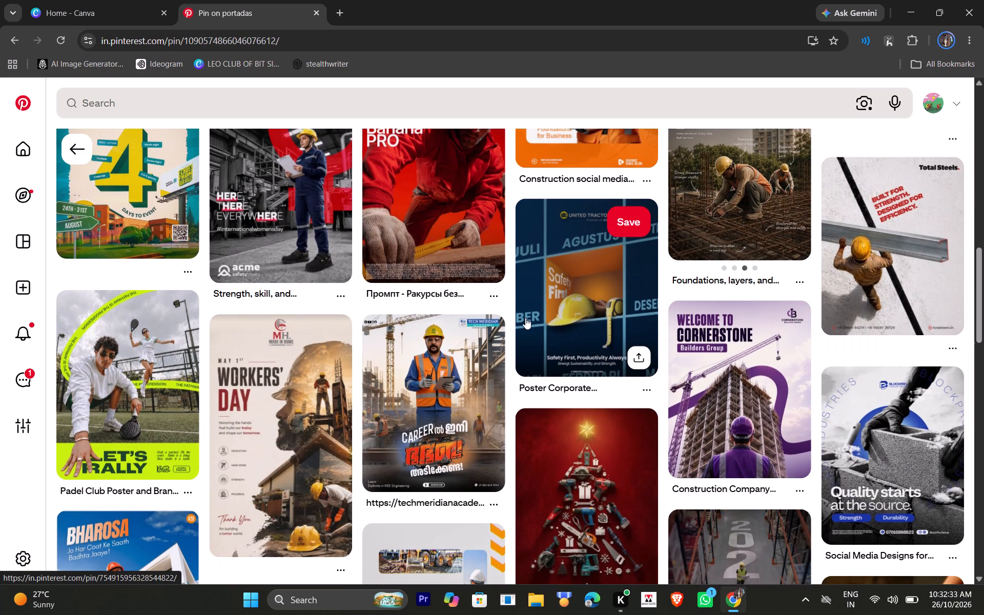
{"action": "scroll", "coordinate": [525, 318], "scroll_direction": "down", "scroll_amount": 7}
{"action": "scroll", "coordinate": [525, 318], "scroll_direction": "right", "scroll_amount": 1}
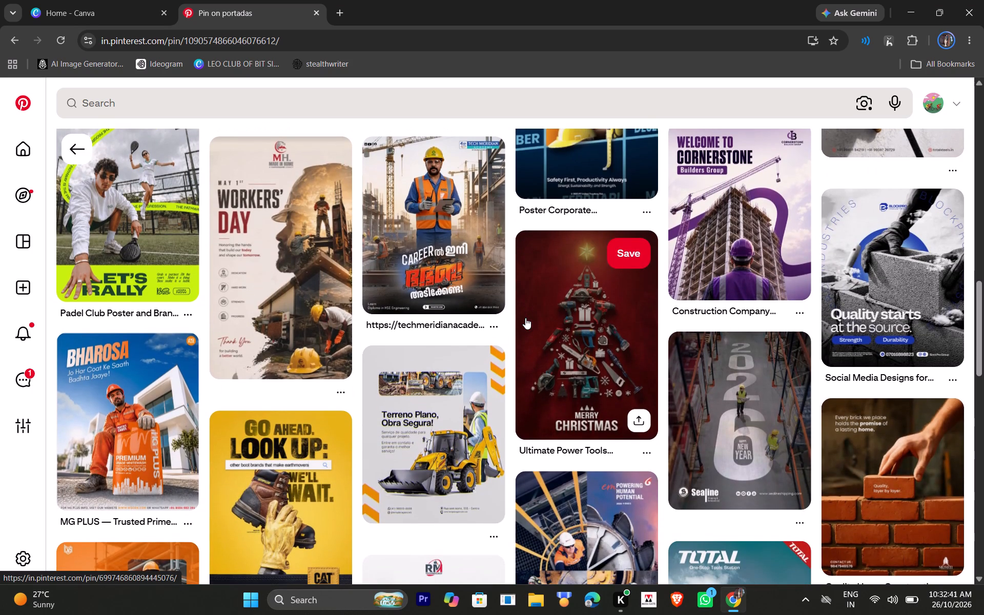
{"action": "scroll", "coordinate": [525, 318], "scroll_direction": "down", "scroll_amount": 3}
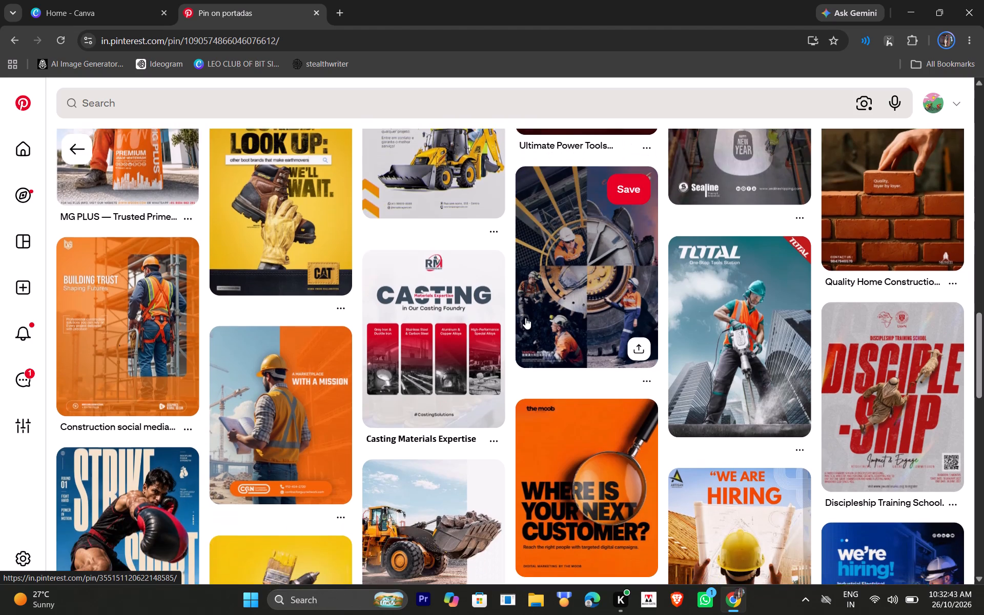
{"action": "scroll", "coordinate": [525, 318], "scroll_direction": "down", "scroll_amount": 2}
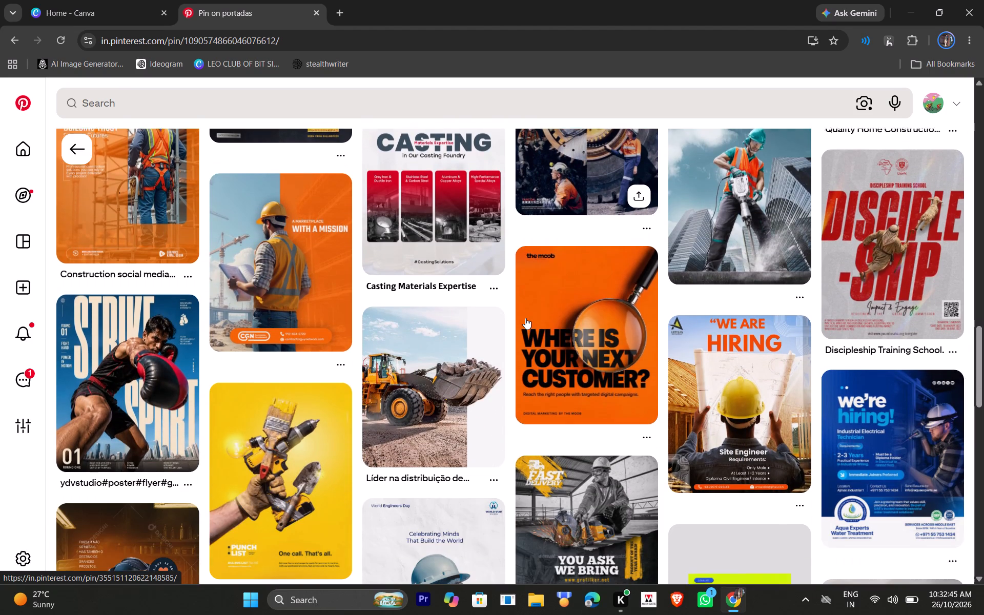
{"action": "left_click_drag", "start_coordinate": [525, 318], "coordinate": [466, 375]}
{"action": "scroll", "coordinate": [466, 375], "scroll_direction": "down", "scroll_amount": 2}
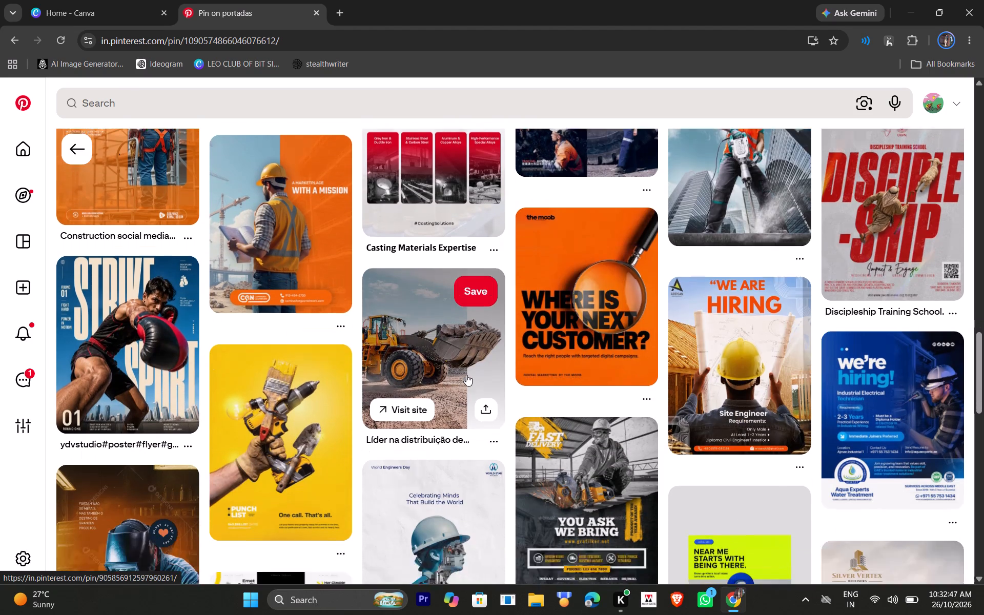
{"action": "scroll", "coordinate": [466, 375], "scroll_direction": "down", "scroll_amount": 10}
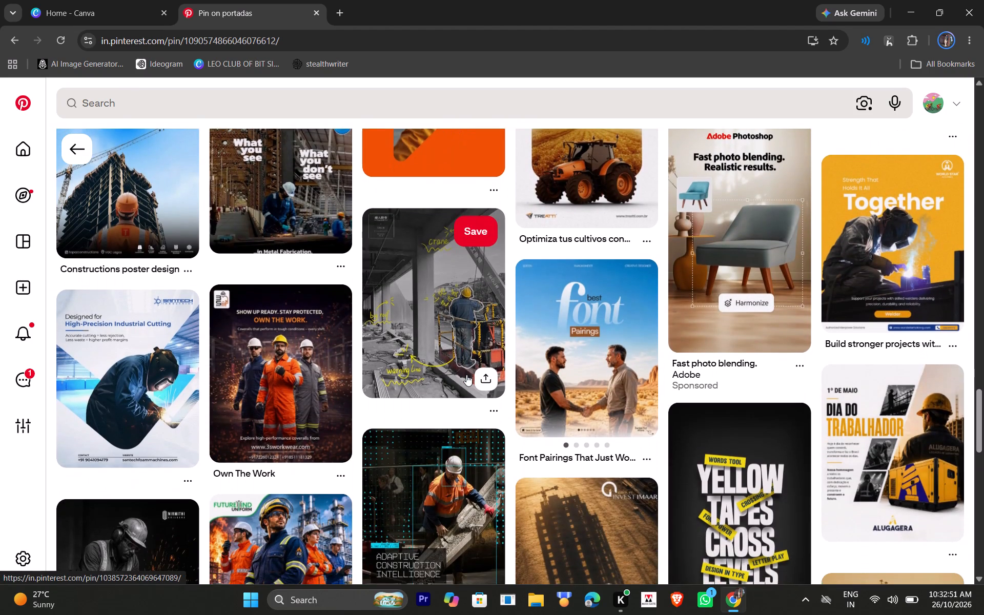
{"action": "scroll", "coordinate": [466, 375], "scroll_direction": "down", "scroll_amount": 2}
{"action": "scroll", "coordinate": [466, 375], "scroll_direction": "up", "scroll_amount": 2}
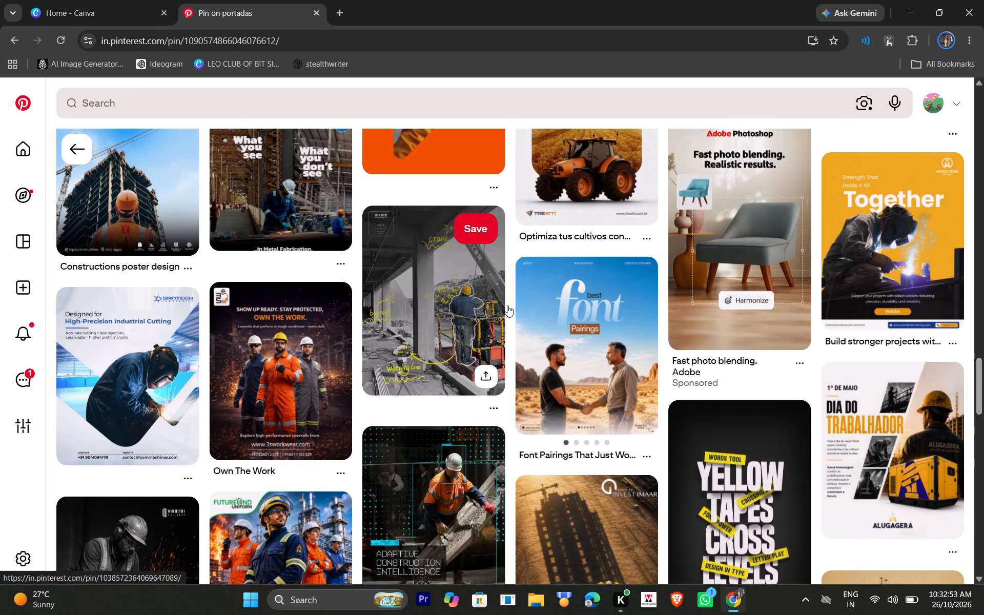
Open the yellow "Strength That Holds It All Together" welder poster pin in a new tab.
{"action": "left_click_drag", "start_coordinate": [852, 193], "coordinate": [630, 0]}
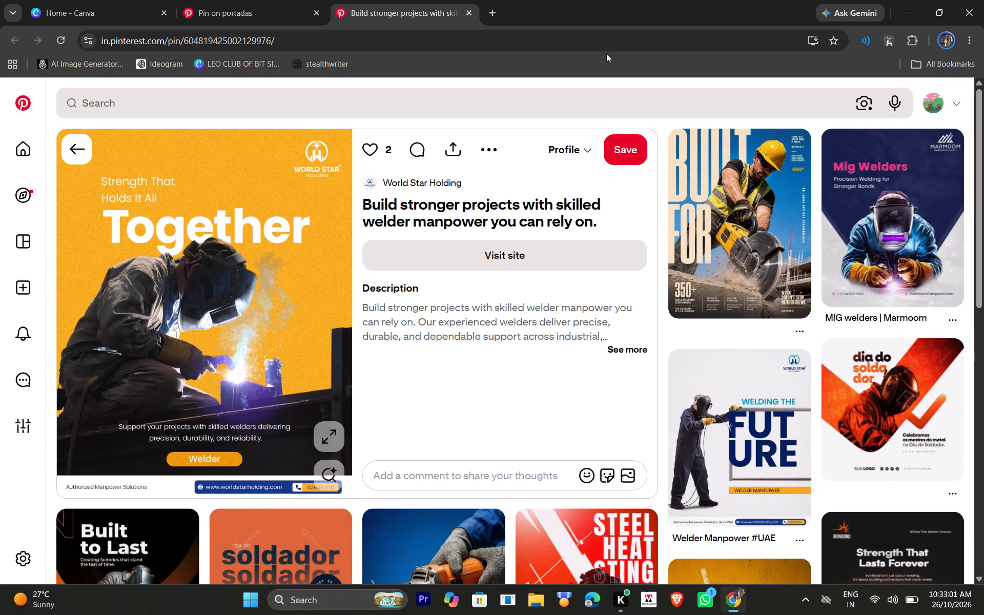
Examine the welding and industrial posters related to the "Together" welder pin for design references.
{"action": "scroll", "coordinate": [582, 265], "scroll_direction": "down", "scroll_amount": 2}
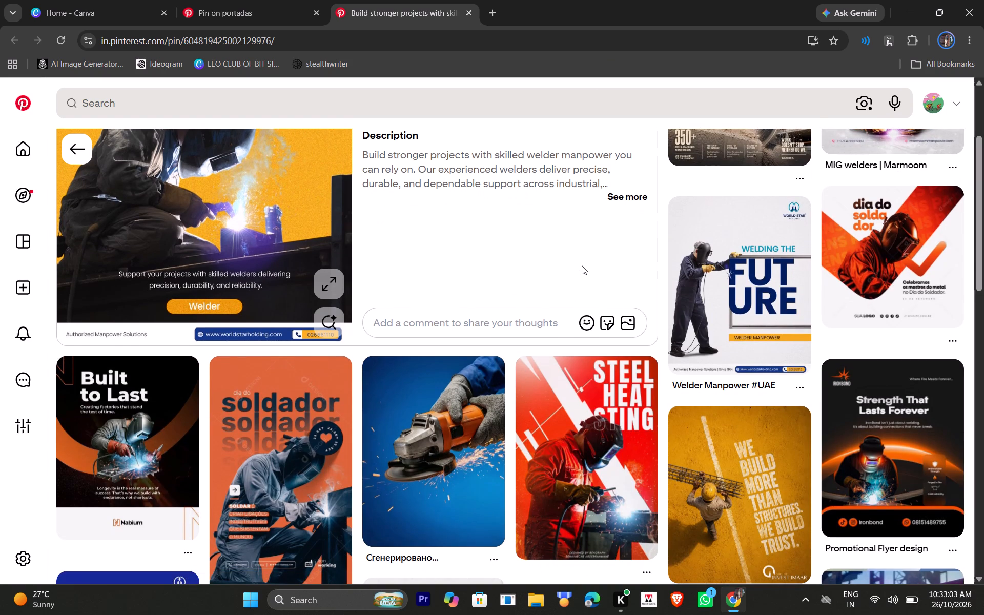
{"action": "scroll", "coordinate": [582, 265], "scroll_direction": "down", "scroll_amount": 6}
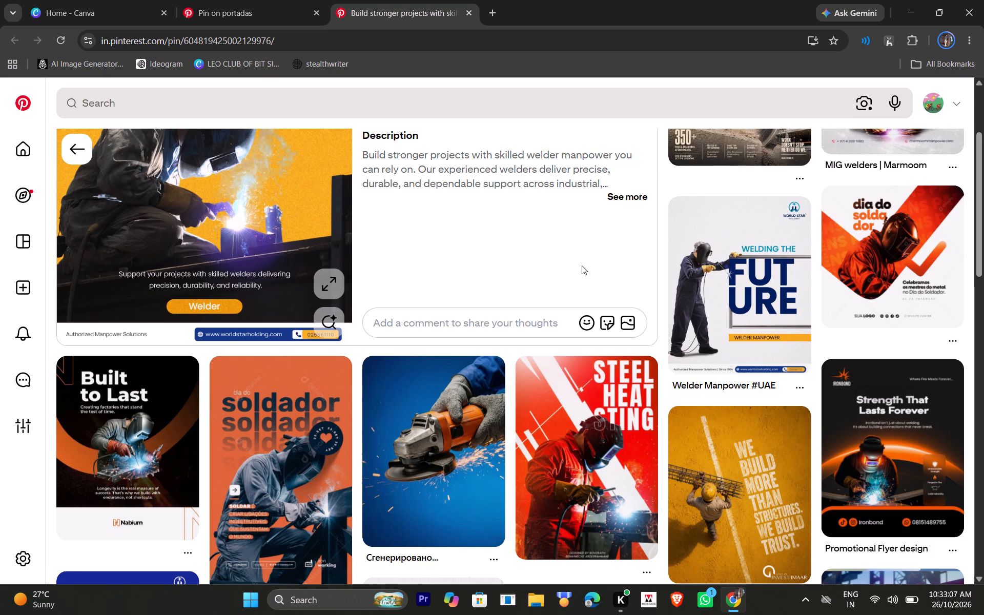
{"action": "scroll", "coordinate": [582, 265], "scroll_direction": "down", "scroll_amount": 1}
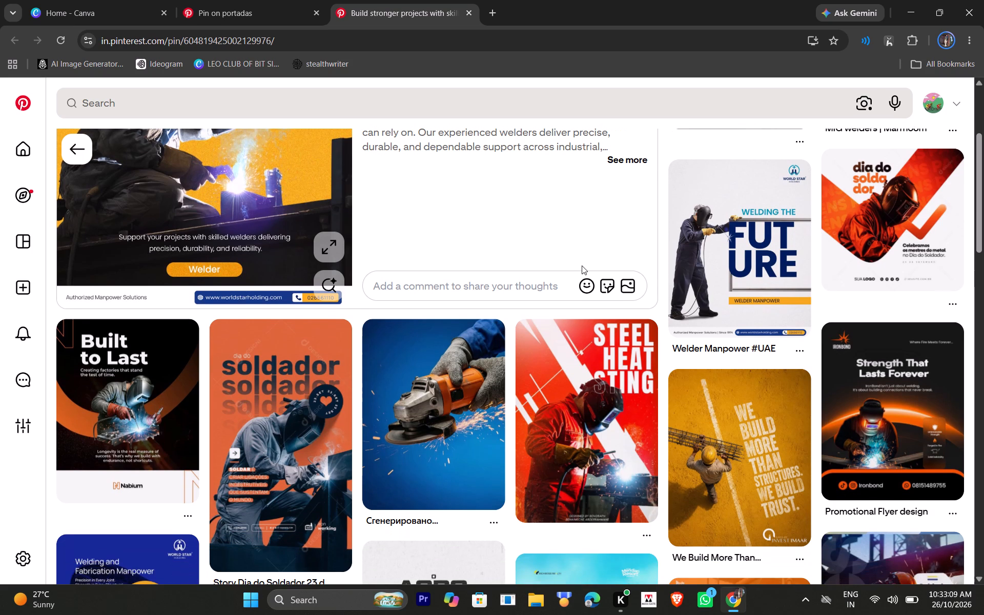
{"action": "scroll", "coordinate": [582, 265], "scroll_direction": "down", "scroll_amount": 1}
{"action": "scroll", "coordinate": [582, 265], "scroll_direction": "up", "scroll_amount": 3}
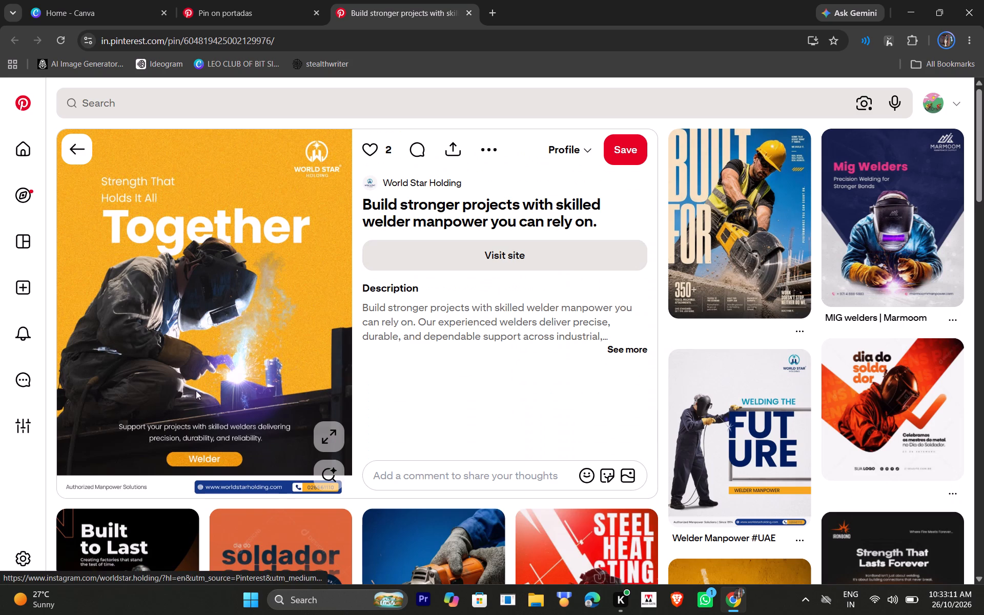
Open the related "Built to Last" Nabium welder poster pin in a new tab.
{"action": "left_click_drag", "start_coordinate": [97, 548], "coordinate": [546, 0]}
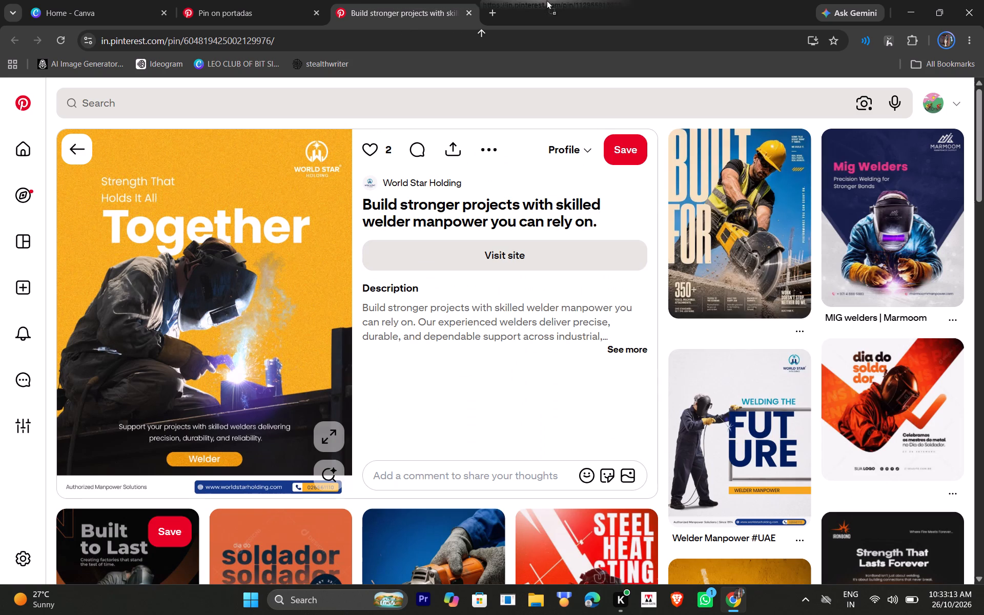
{"action": "left_click_drag", "start_coordinate": [546, 0], "coordinate": [569, 0]}
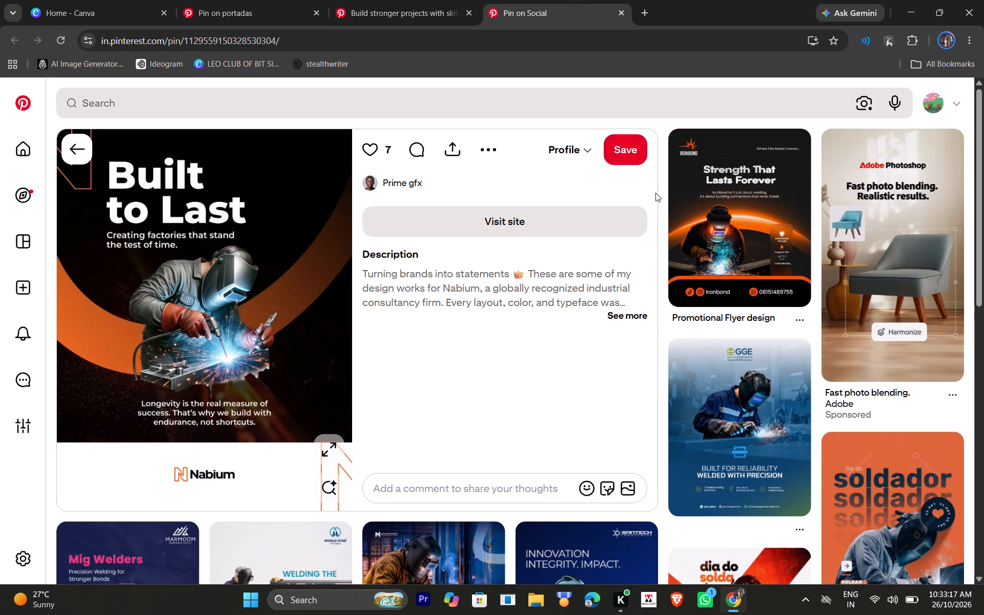
Open the related "Strength That Lasts Forever" Ironbond welder flyer pin in a new tab.
{"action": "left_click_drag", "start_coordinate": [709, 172], "coordinate": [698, 0]}
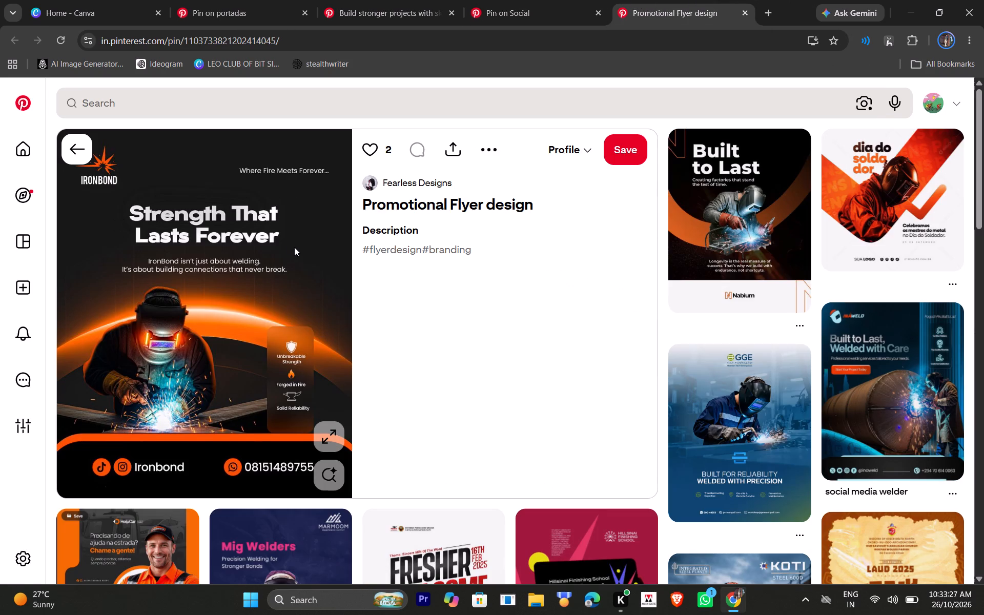
Examine the Ironbond welder flyer and its related welding, industry and event posters for design references.
{"action": "scroll", "coordinate": [280, 288], "scroll_direction": "down", "scroll_amount": 1}
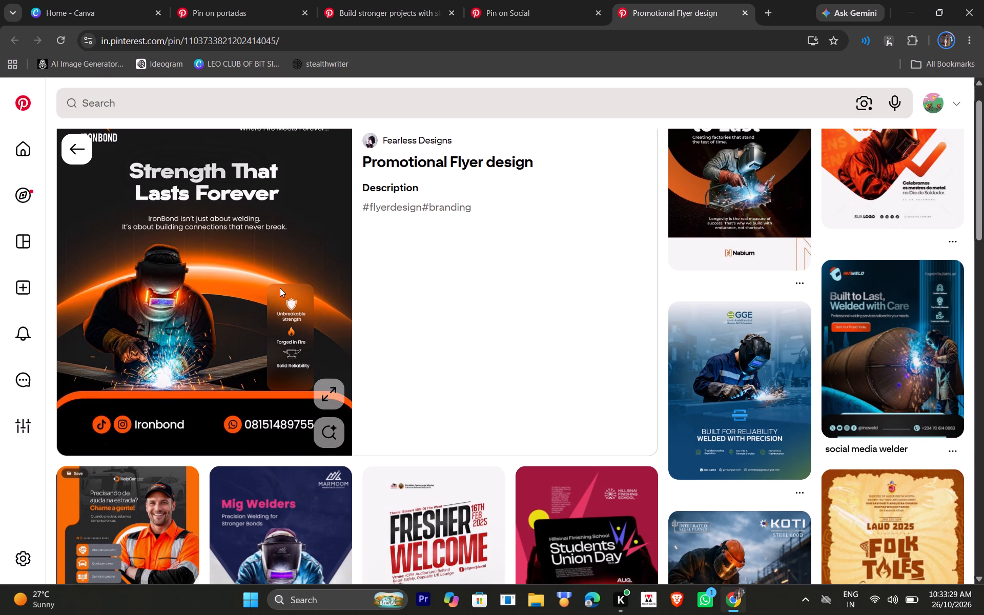
{"action": "scroll", "coordinate": [280, 288], "scroll_direction": "down", "scroll_amount": 2}
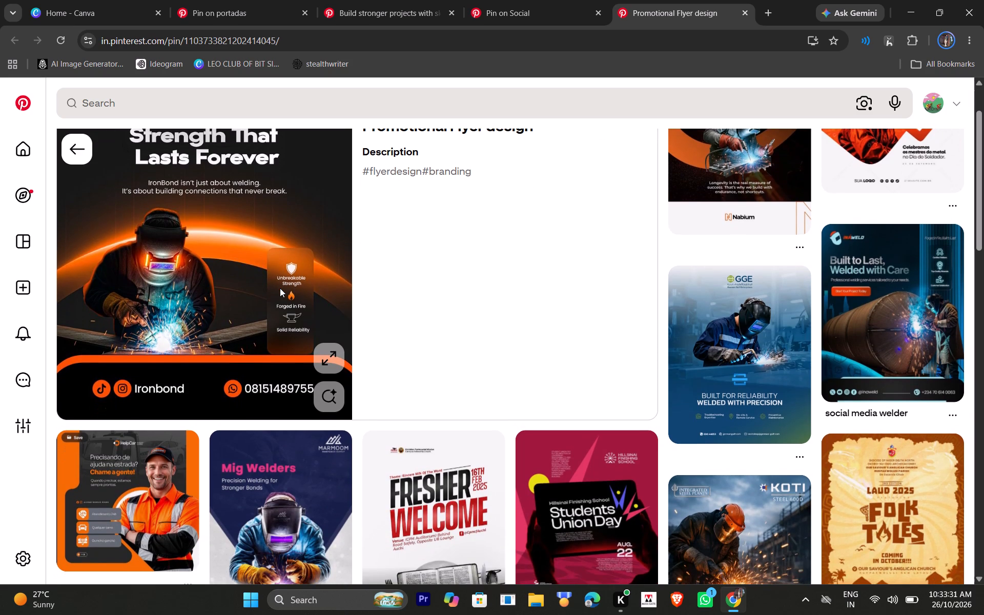
{"action": "scroll", "coordinate": [280, 288], "scroll_direction": "down", "scroll_amount": 1}
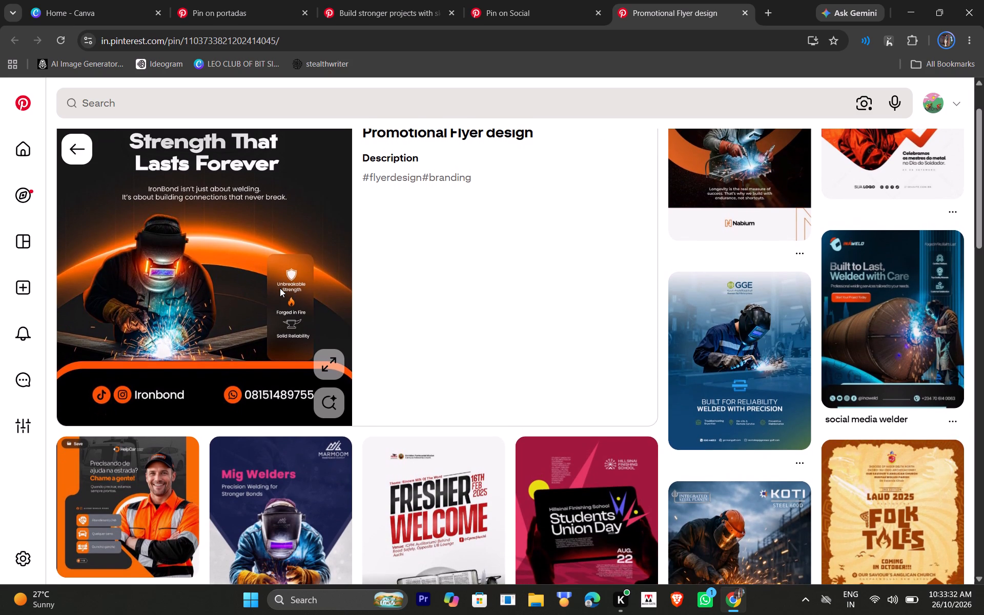
{"action": "scroll", "coordinate": [280, 288], "scroll_direction": "down", "scroll_amount": 3}
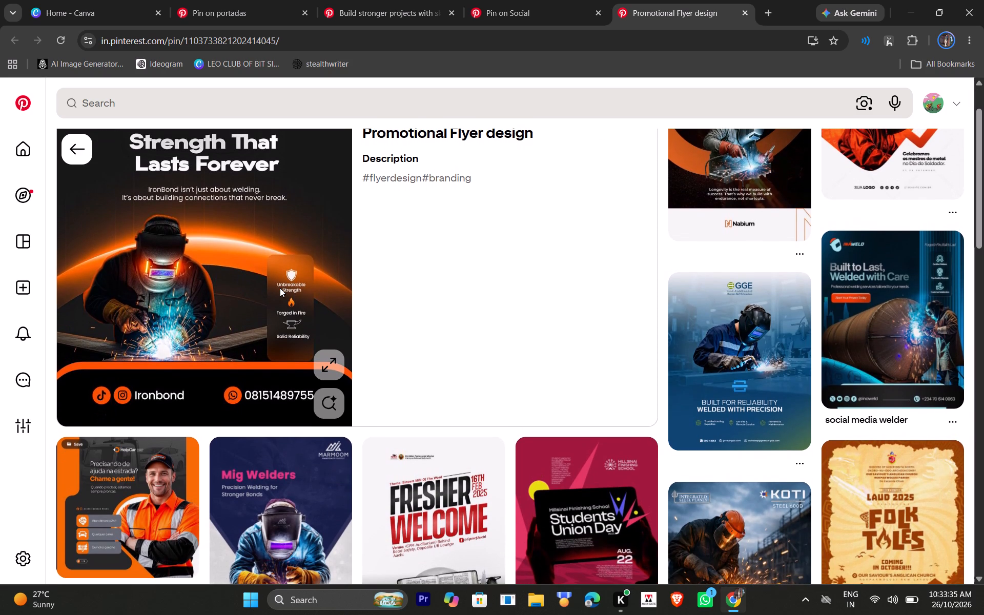
{"action": "scroll", "coordinate": [280, 288], "scroll_direction": "down", "scroll_amount": 3}
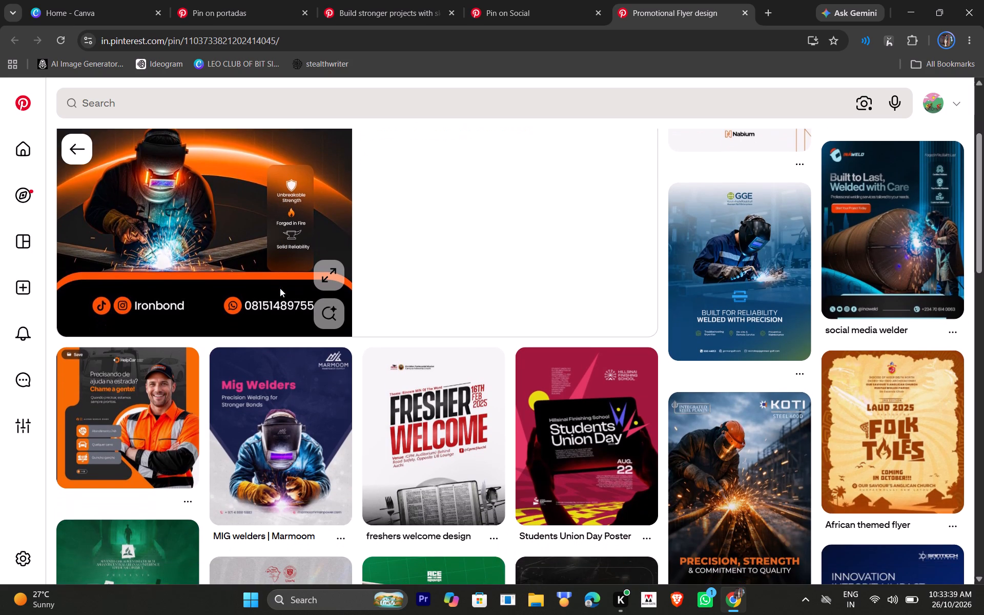
{"action": "scroll", "coordinate": [280, 288], "scroll_direction": "down", "scroll_amount": 2}
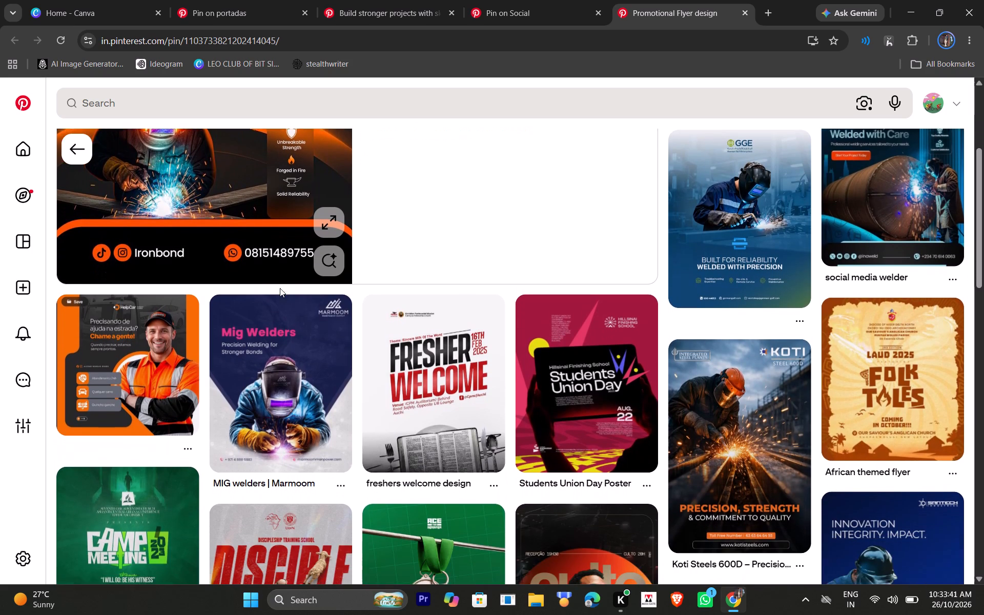
{"action": "scroll", "coordinate": [280, 288], "scroll_direction": "down", "scroll_amount": 1}
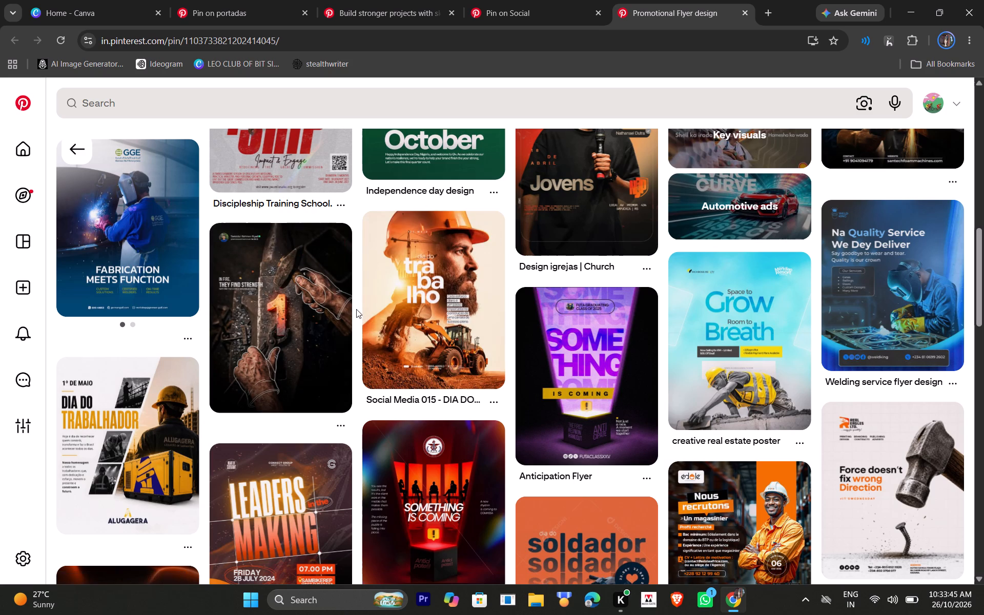
{"action": "scroll", "coordinate": [356, 309], "scroll_direction": "up", "scroll_amount": 9}
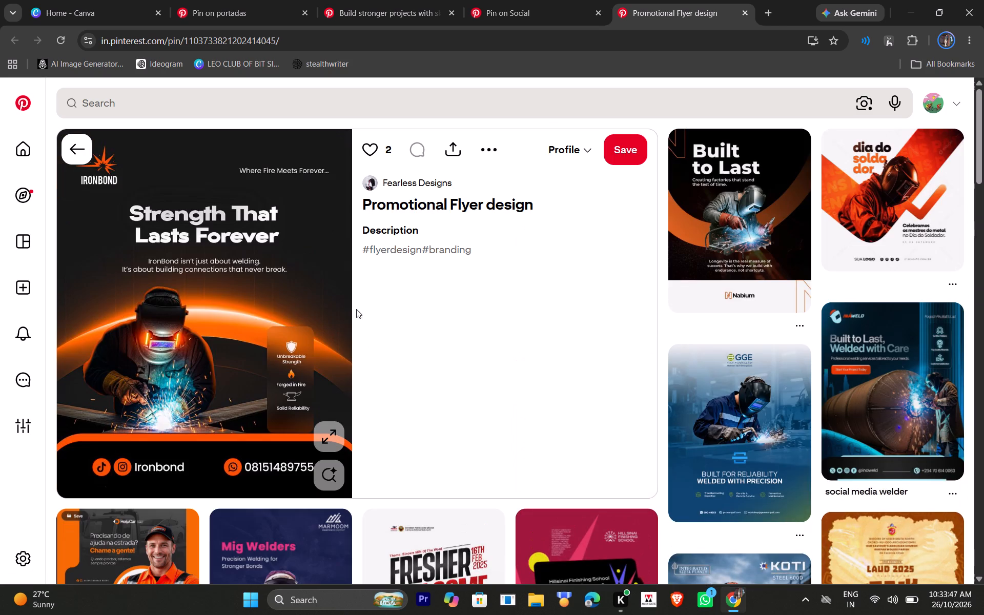
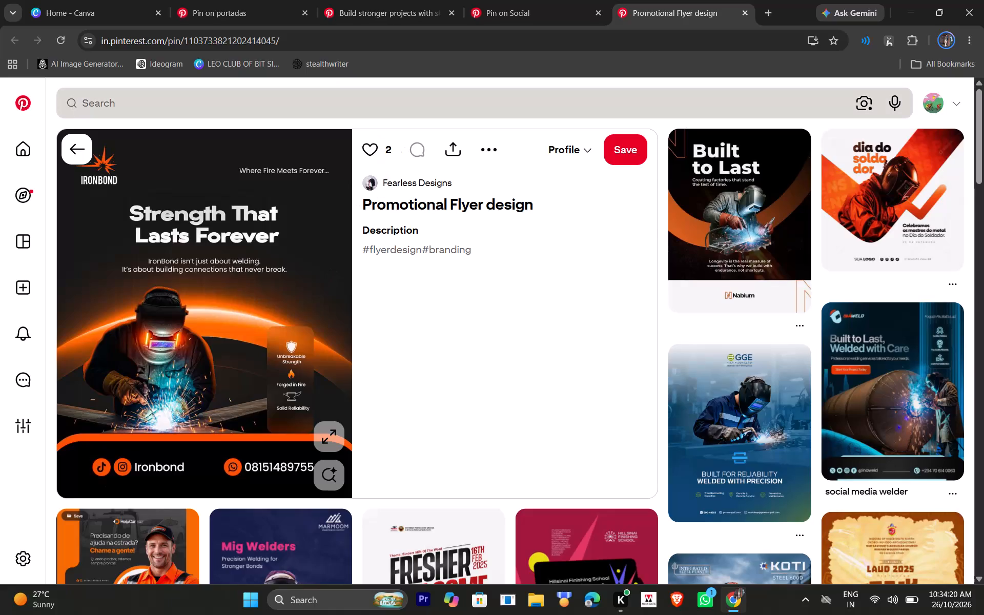
Open the related "Na Quality Service We Dey Deliver" welding service flyer pin in a new tab.
{"action": "scroll", "coordinate": [635, 320], "scroll_direction": "down", "scroll_amount": 3}
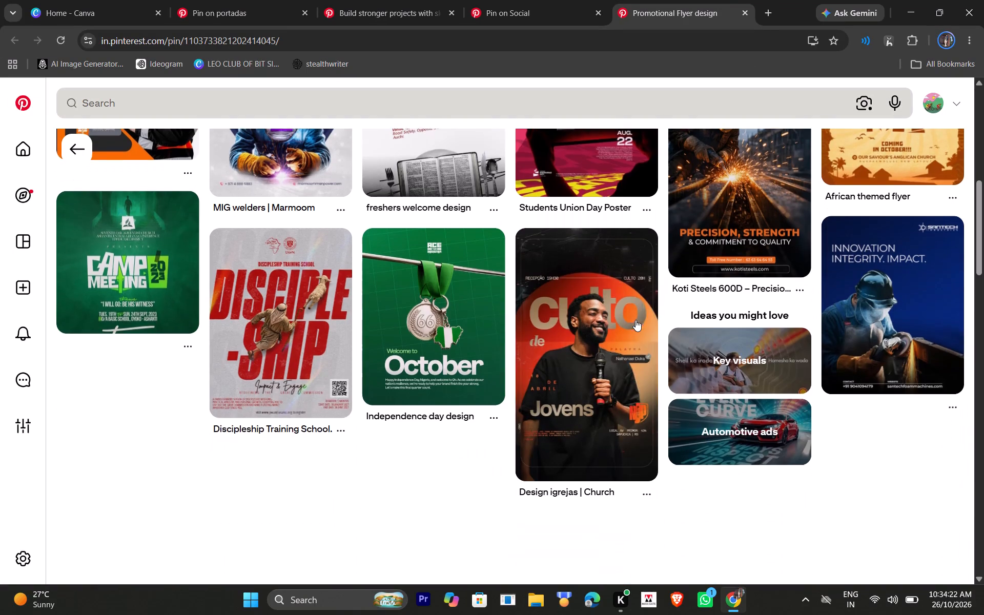
{"action": "scroll", "coordinate": [635, 320], "scroll_direction": "down", "scroll_amount": 2}
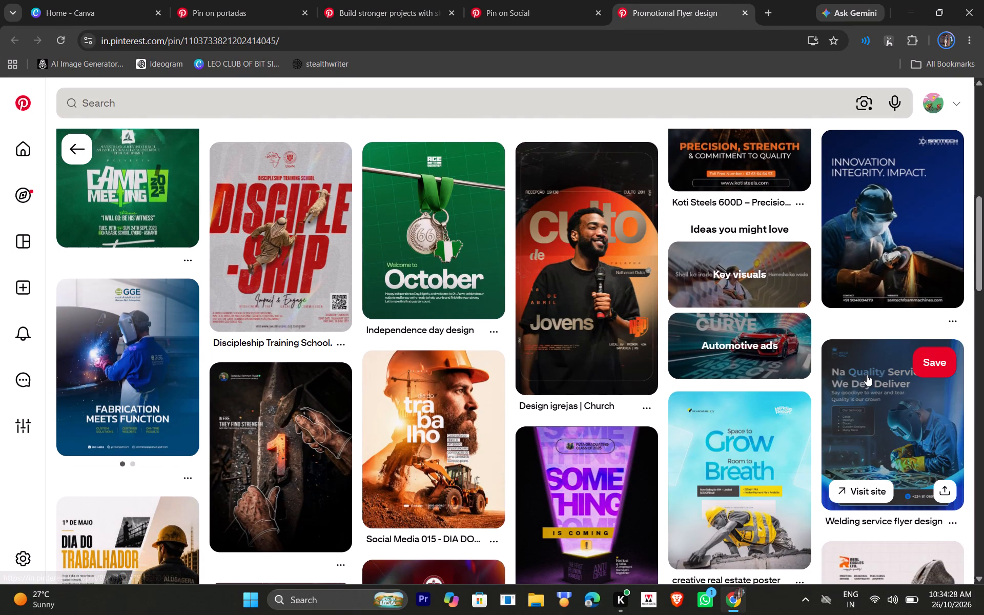
{"action": "left_click_drag", "start_coordinate": [867, 375], "coordinate": [801, 0]}
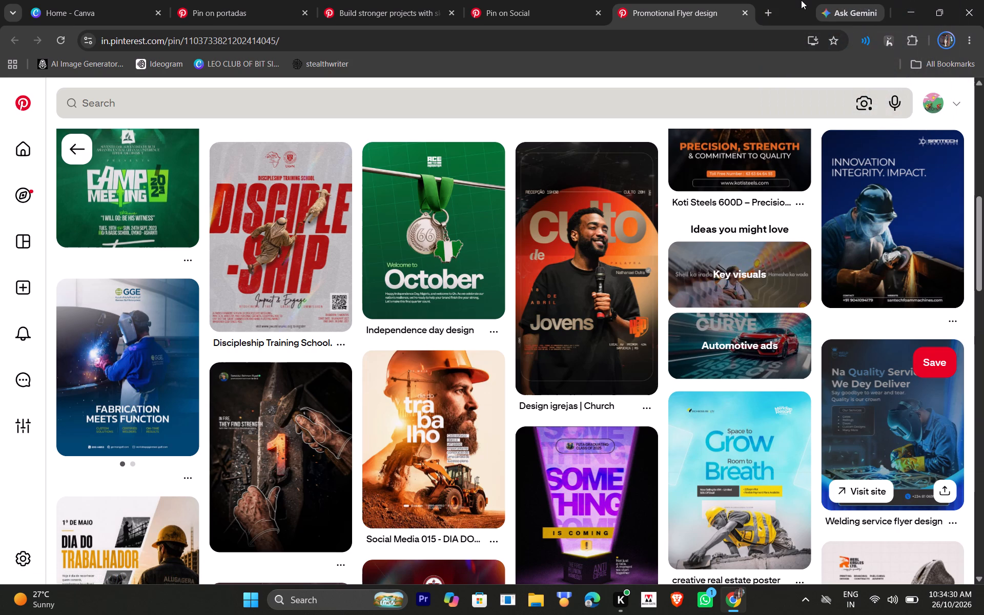
{"action": "left_click_drag", "start_coordinate": [872, 428], "coordinate": [782, 0]}
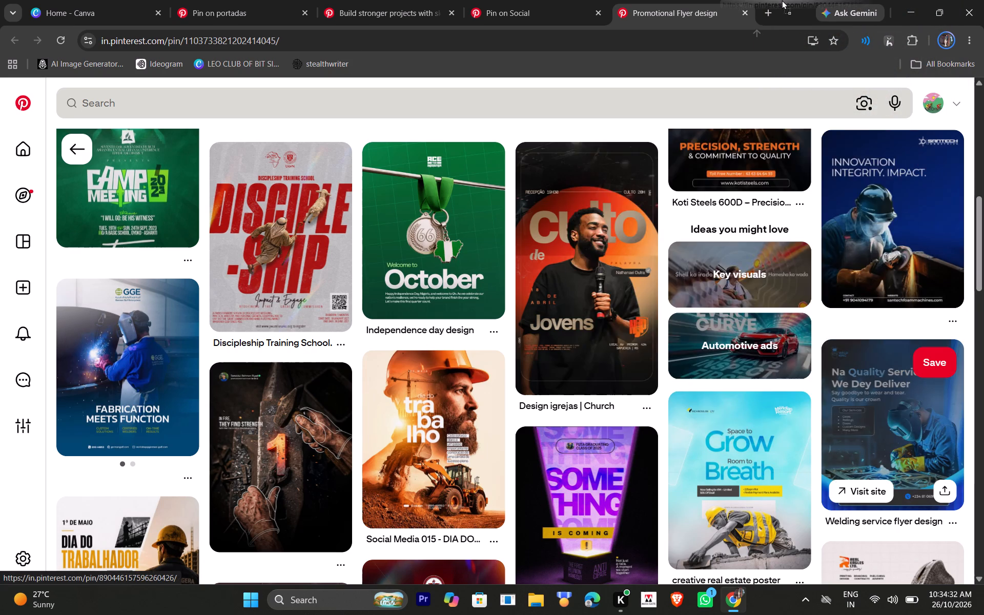
{"action": "left_click_drag", "start_coordinate": [782, 0], "coordinate": [781, 1]}
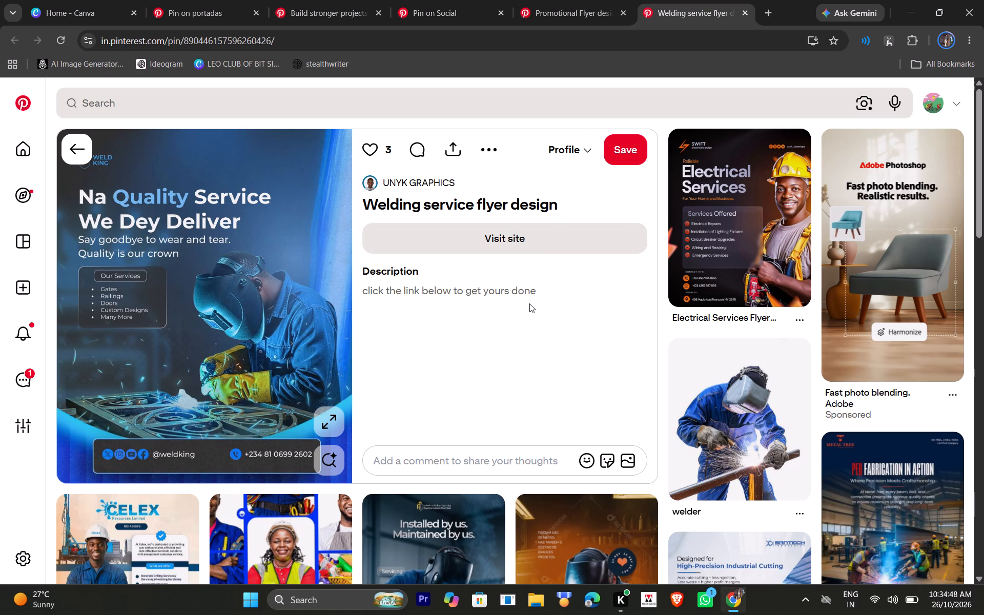
Examine the Weld King welding service flyer and its related pins for design references.
{"action": "scroll", "coordinate": [529, 303], "scroll_direction": "up", "scroll_amount": 1}
{"action": "scroll", "coordinate": [529, 303], "scroll_direction": "down", "scroll_amount": 1}
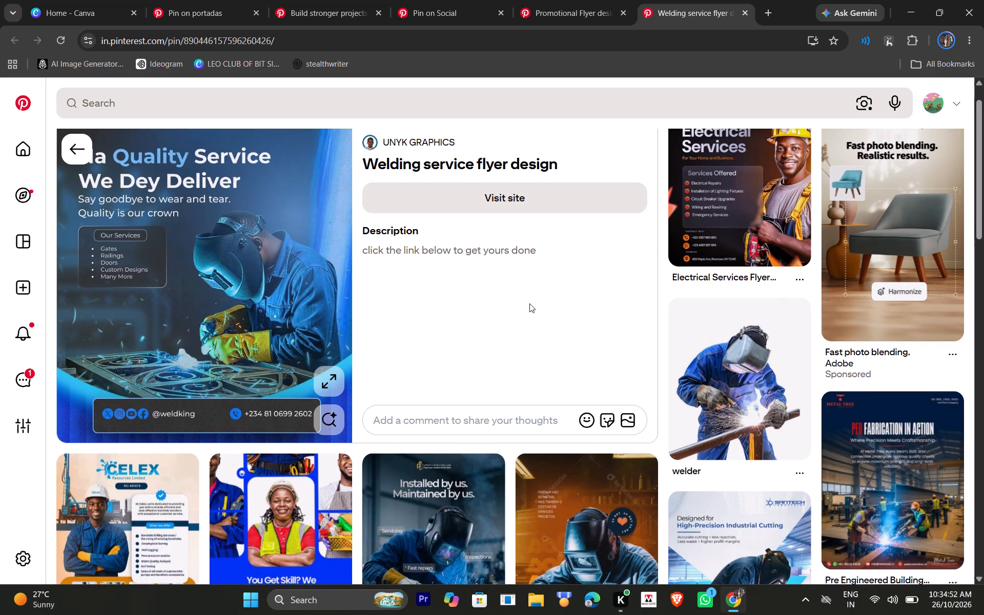
{"action": "scroll", "coordinate": [529, 303], "scroll_direction": "down", "scroll_amount": 1}
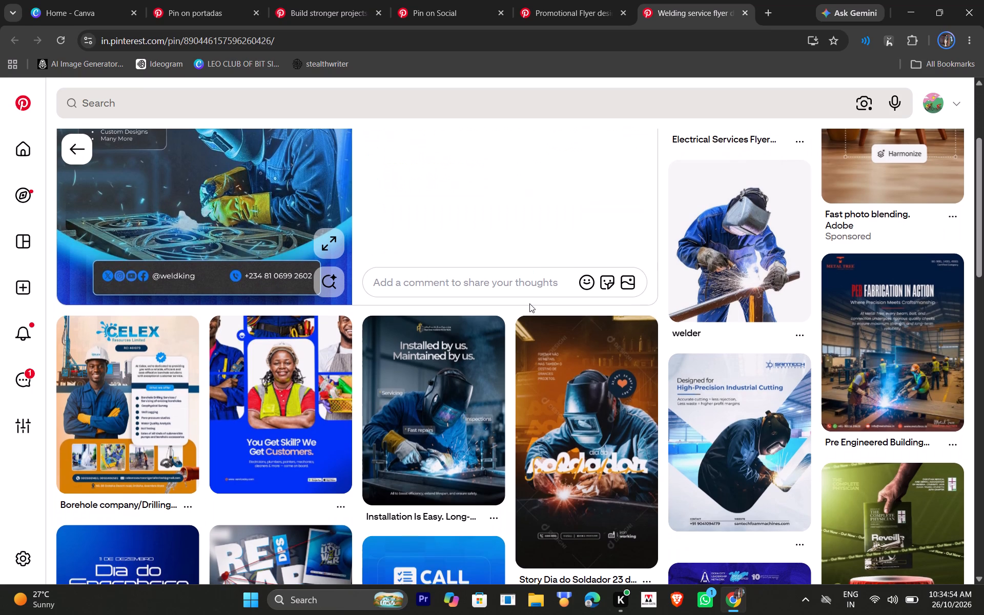
{"action": "scroll", "coordinate": [529, 303], "scroll_direction": "down", "scroll_amount": 1}
Return to the Ironbond flyer pin and examine further related industry, worker and event posters for design references.
{"action": "left_click", "coordinate": [547, 0]}
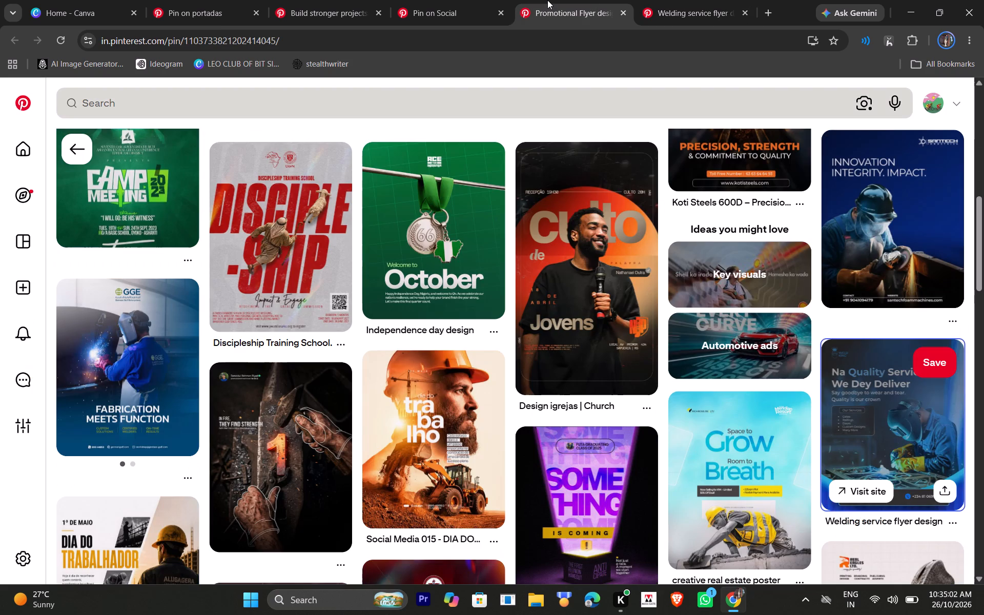
{"action": "scroll", "coordinate": [542, 176], "scroll_direction": "down", "scroll_amount": 2}
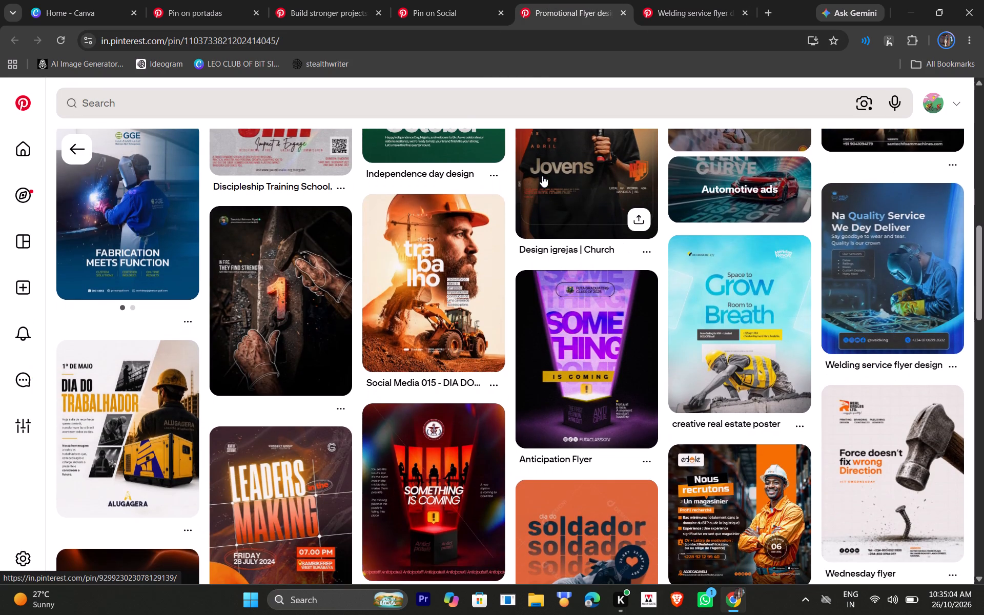
{"action": "scroll", "coordinate": [542, 176], "scroll_direction": "down", "scroll_amount": 4}
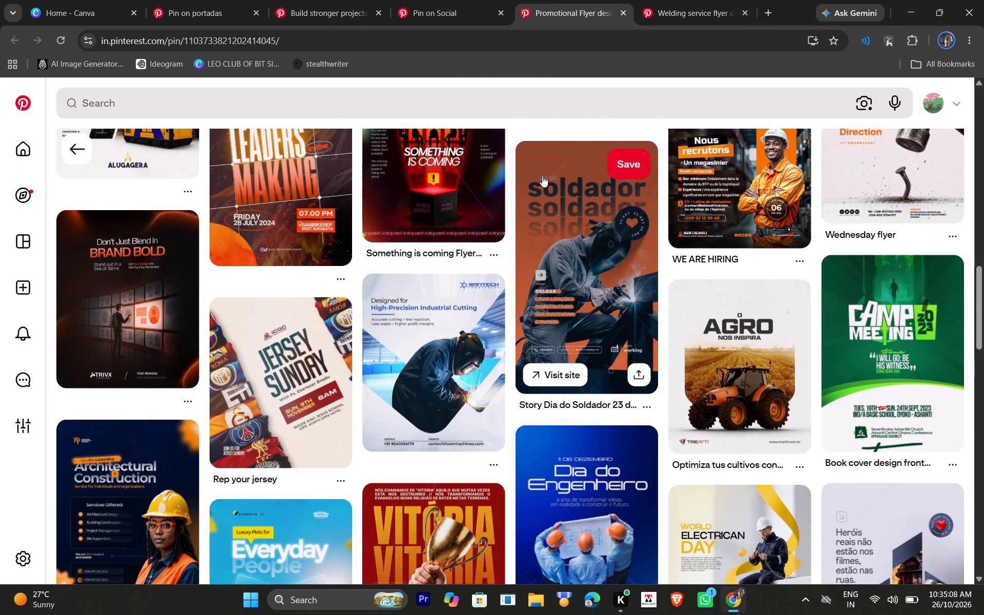
{"action": "scroll", "coordinate": [542, 176], "scroll_direction": "down", "scroll_amount": 2}
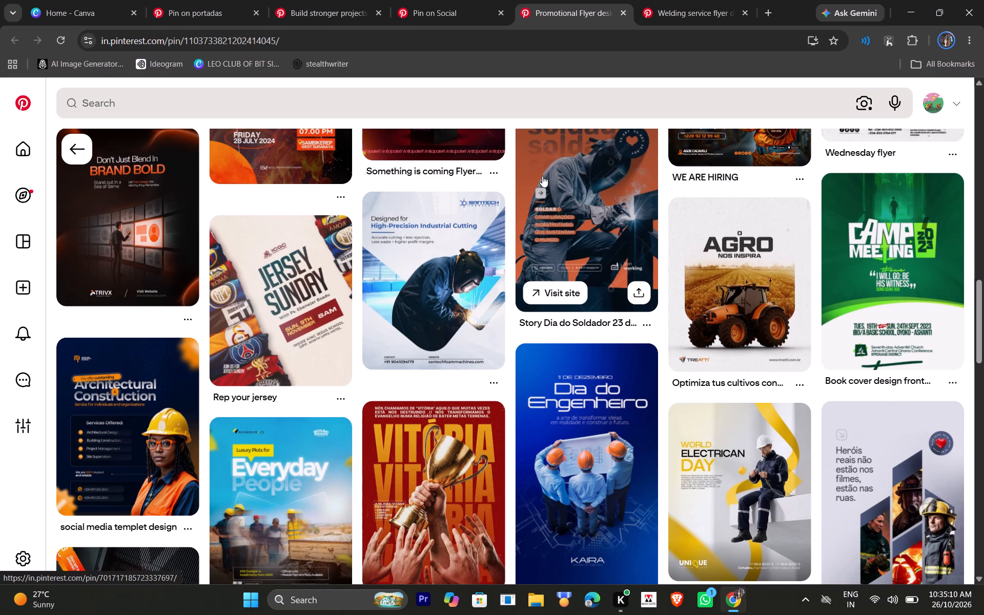
{"action": "scroll", "coordinate": [542, 176], "scroll_direction": "down", "scroll_amount": 5}
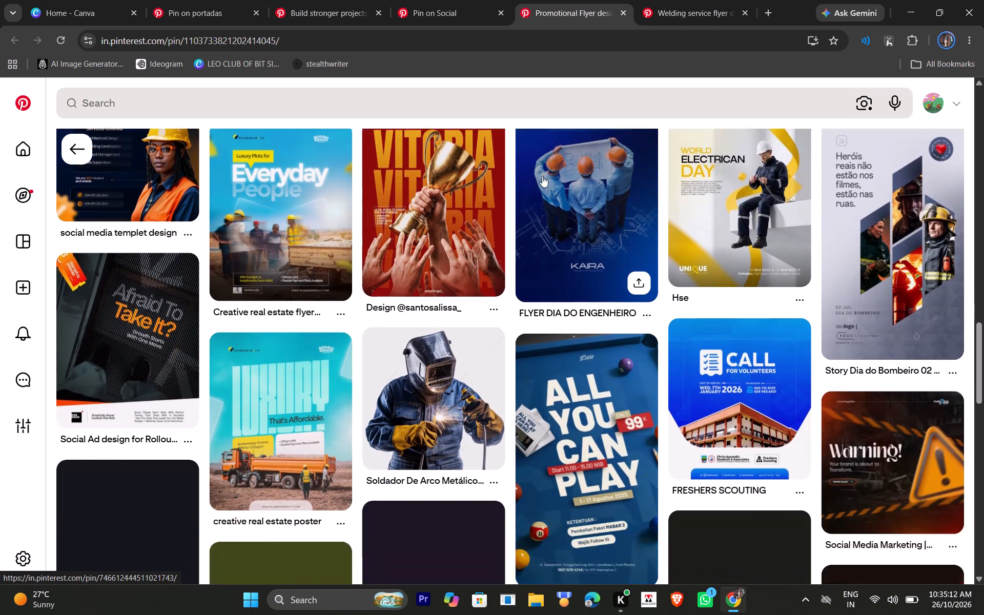
{"action": "scroll", "coordinate": [542, 176], "scroll_direction": "down", "scroll_amount": 3}
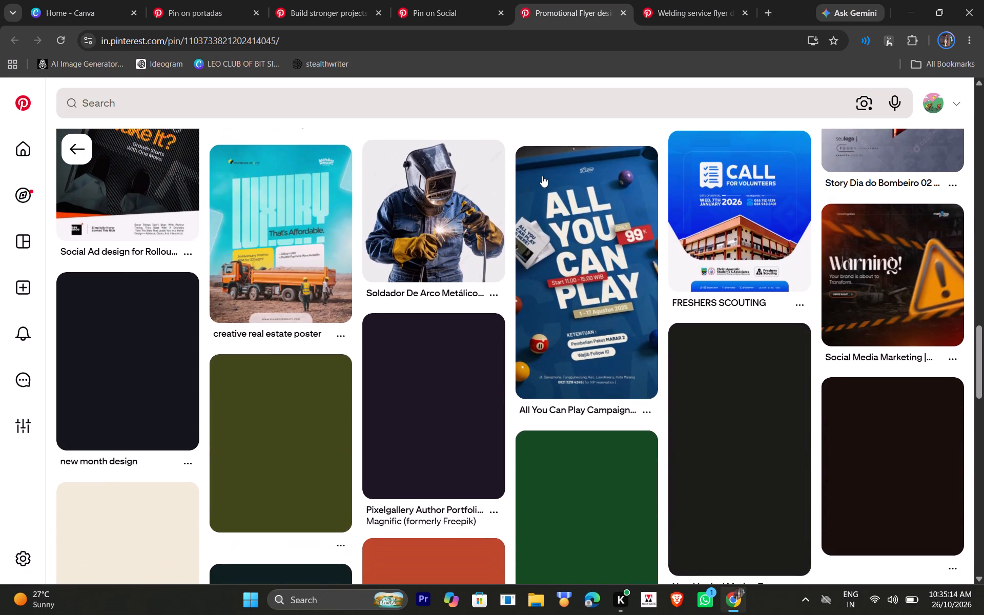
{"action": "scroll", "coordinate": [542, 176], "scroll_direction": "down", "scroll_amount": 2}
{"action": "scroll", "coordinate": [542, 176], "scroll_direction": "up", "scroll_amount": 4}
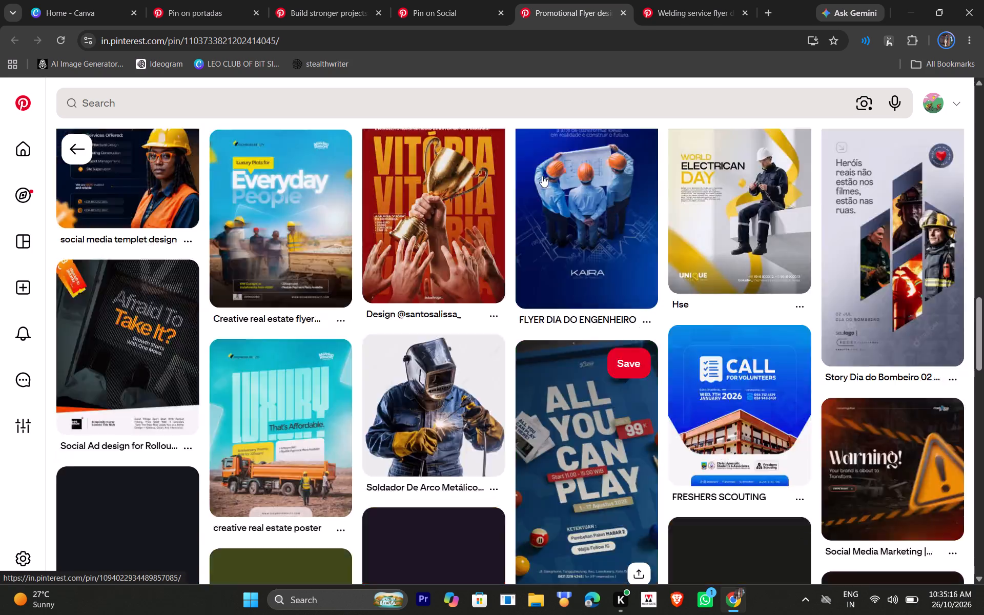
{"action": "scroll", "coordinate": [542, 176], "scroll_direction": "up", "scroll_amount": 17}
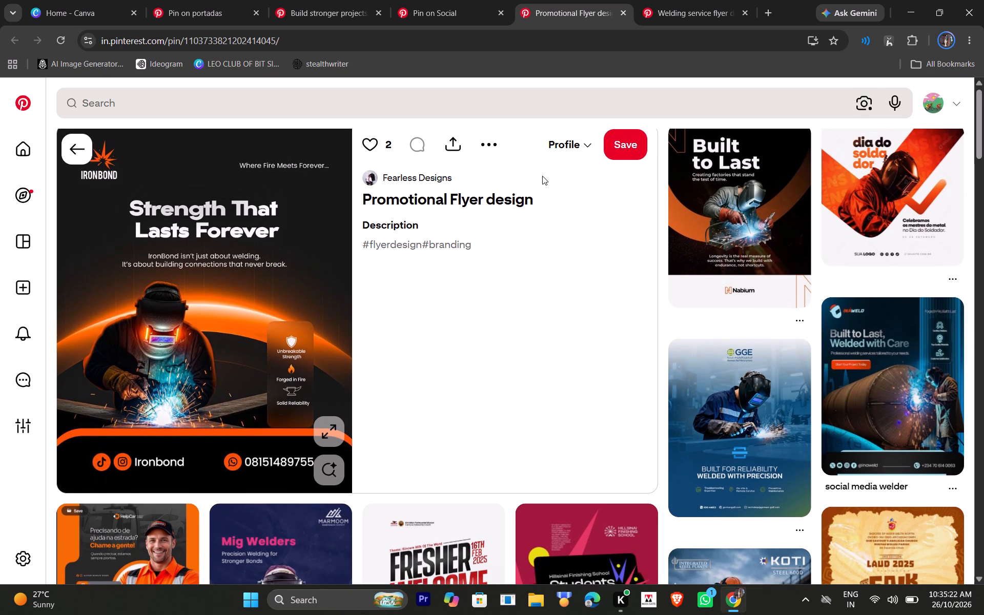
Compare the Ironbond flyer with the other opened welder pins, ending on the "Built to Last" Nabium poster.
{"action": "left_click", "coordinate": [580, 0]}
{"action": "left_click", "coordinate": [580, 0]}
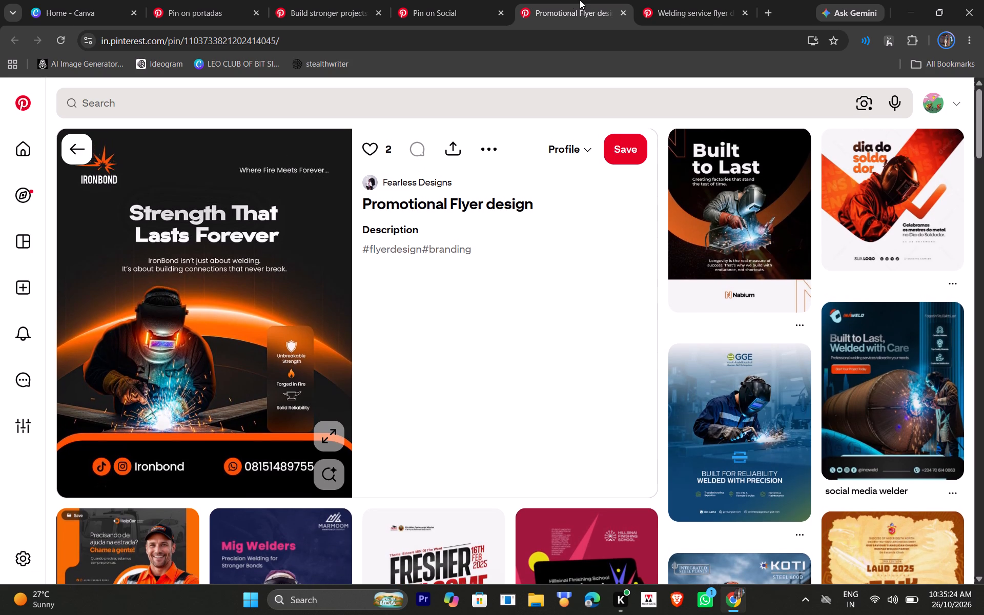
{"action": "left_click", "coordinate": [580, 0]}
{"action": "left_click", "coordinate": [589, 19]}
{"action": "left_click", "coordinate": [688, 1]}
{"action": "left_click", "coordinate": [613, 0]}
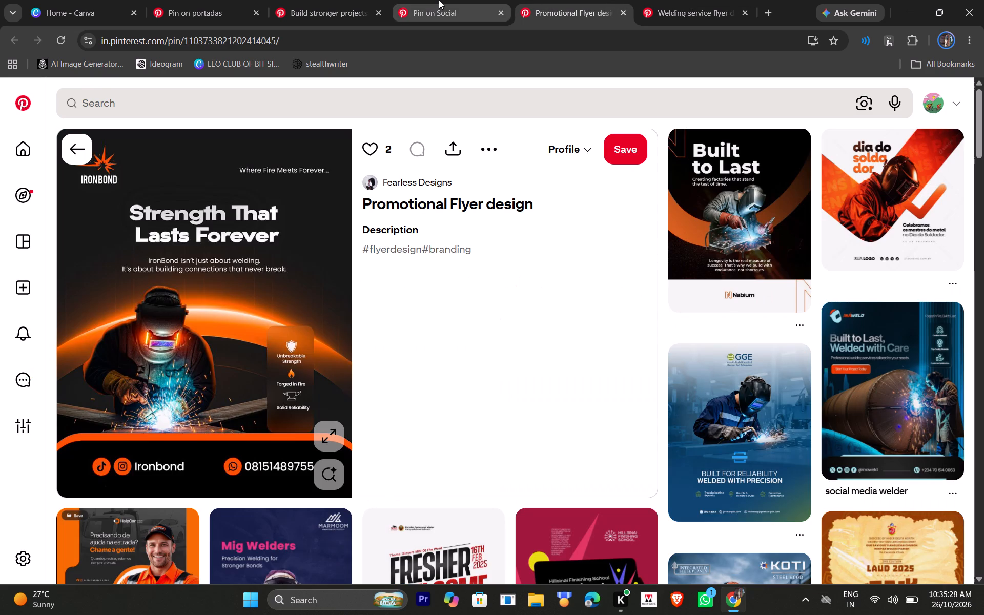
{"action": "left_click", "coordinate": [439, 0]}
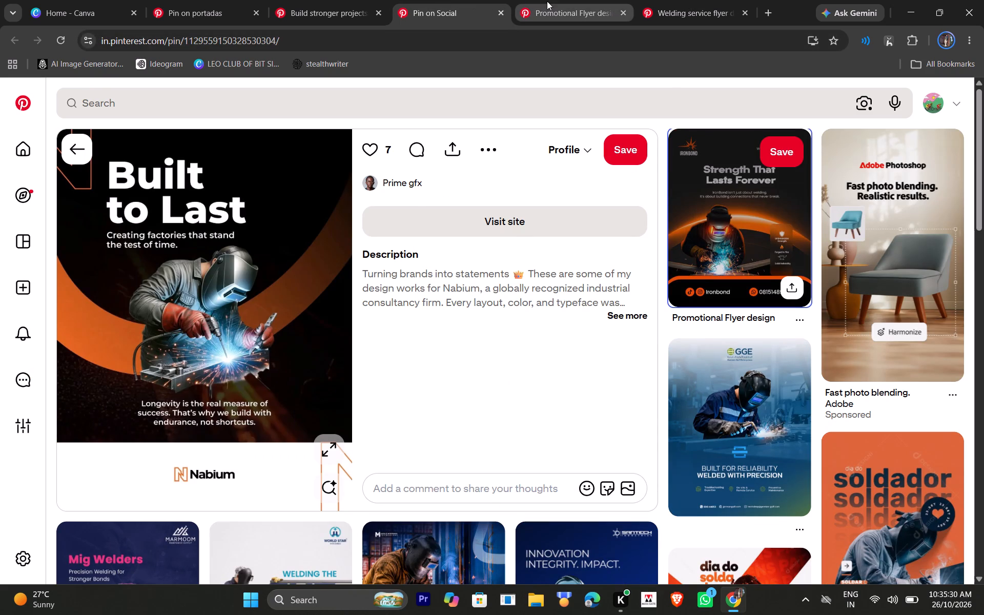
{"action": "left_click", "coordinate": [547, 1]}
{"action": "left_click", "coordinate": [419, 0]}
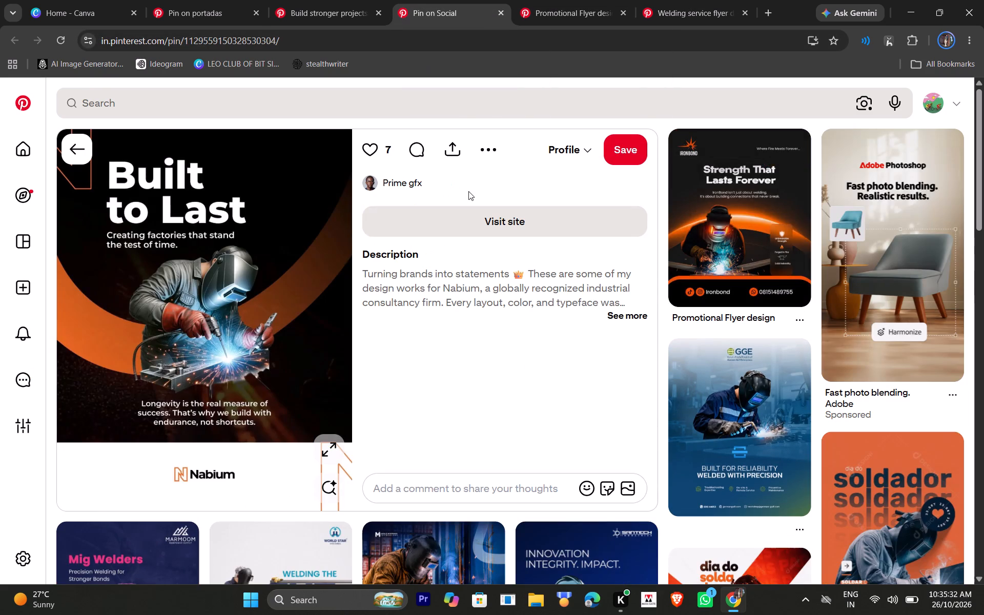
Examine the welding, construction and industrial posters related to the "Built to Last" Nabium pin.
{"action": "scroll", "coordinate": [468, 191], "scroll_direction": "down", "scroll_amount": 2}
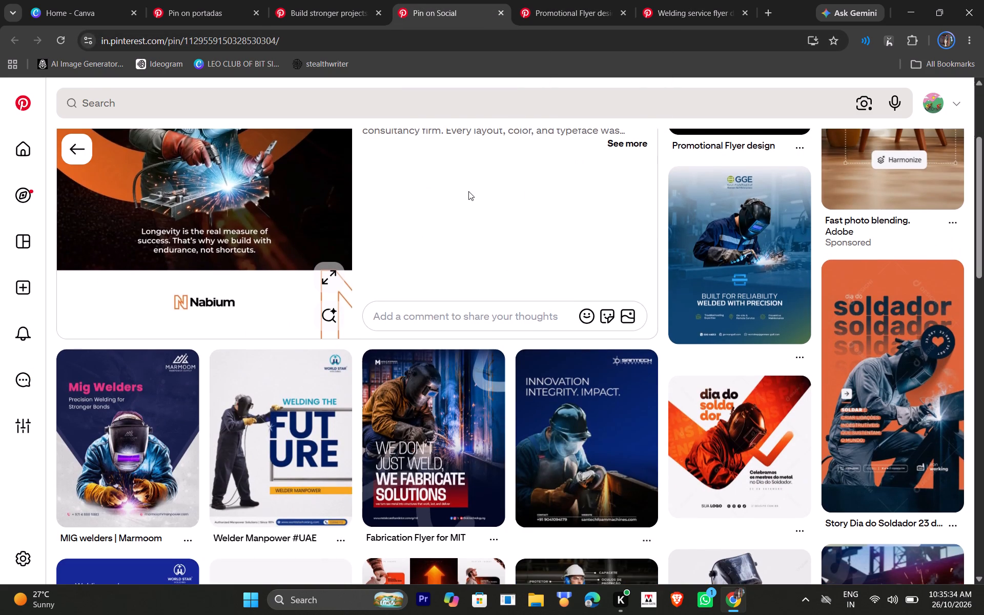
{"action": "scroll", "coordinate": [468, 191], "scroll_direction": "down", "scroll_amount": 1}
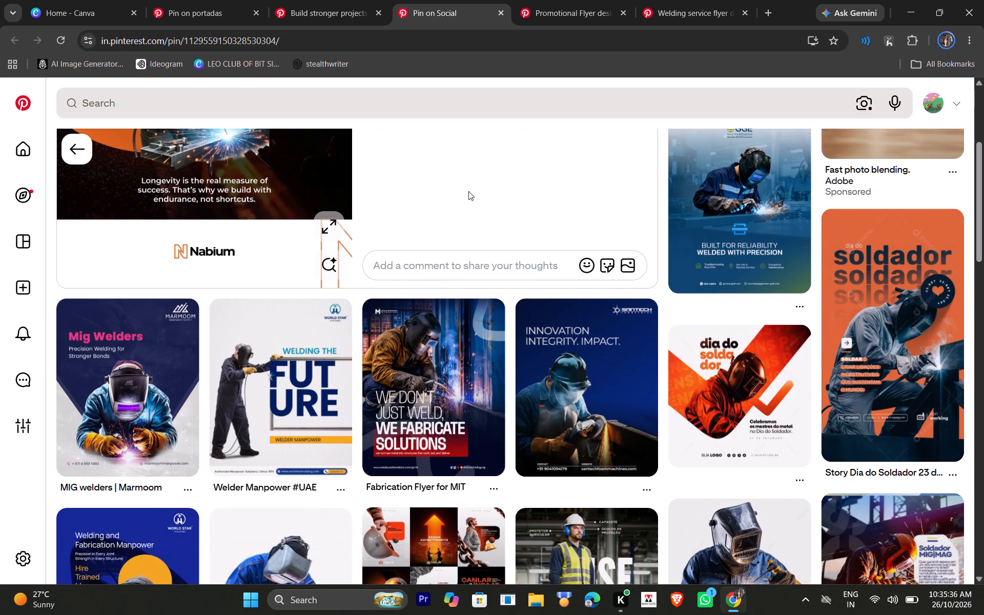
{"action": "scroll", "coordinate": [468, 191], "scroll_direction": "down", "scroll_amount": 7}
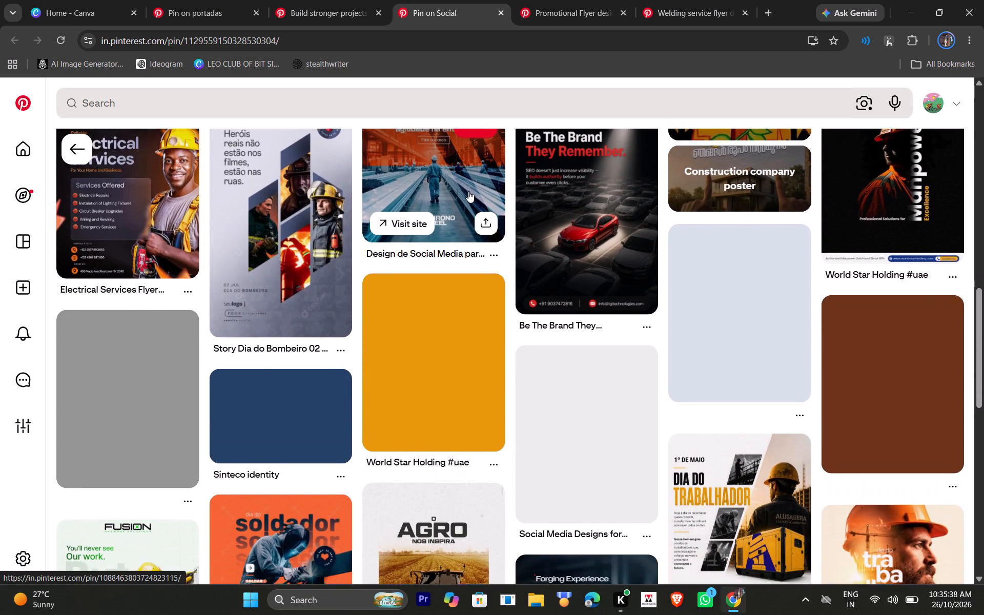
{"action": "scroll", "coordinate": [468, 191], "scroll_direction": "down", "scroll_amount": 3}
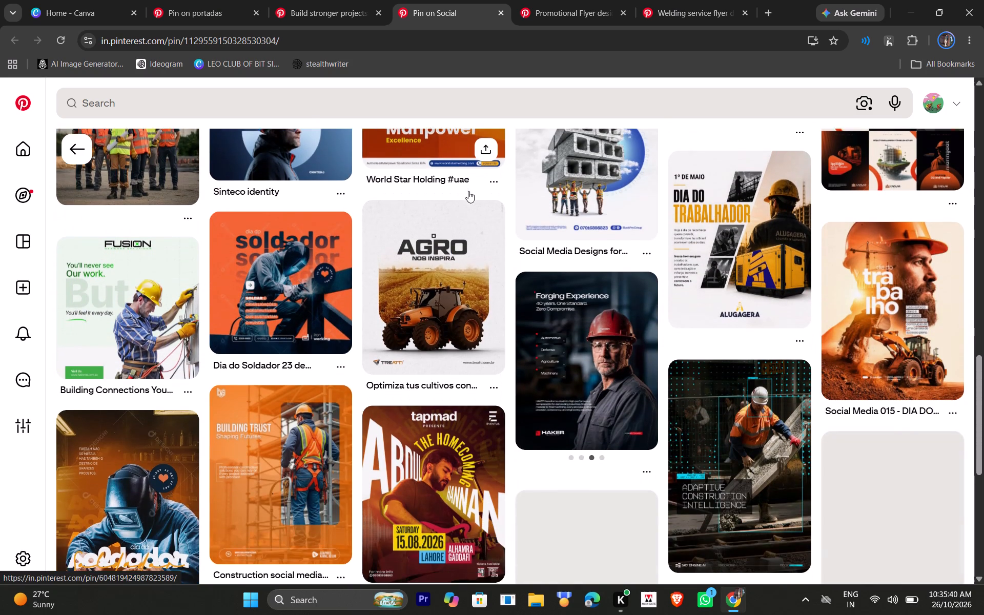
{"action": "scroll", "coordinate": [468, 191], "scroll_direction": "down", "scroll_amount": 4}
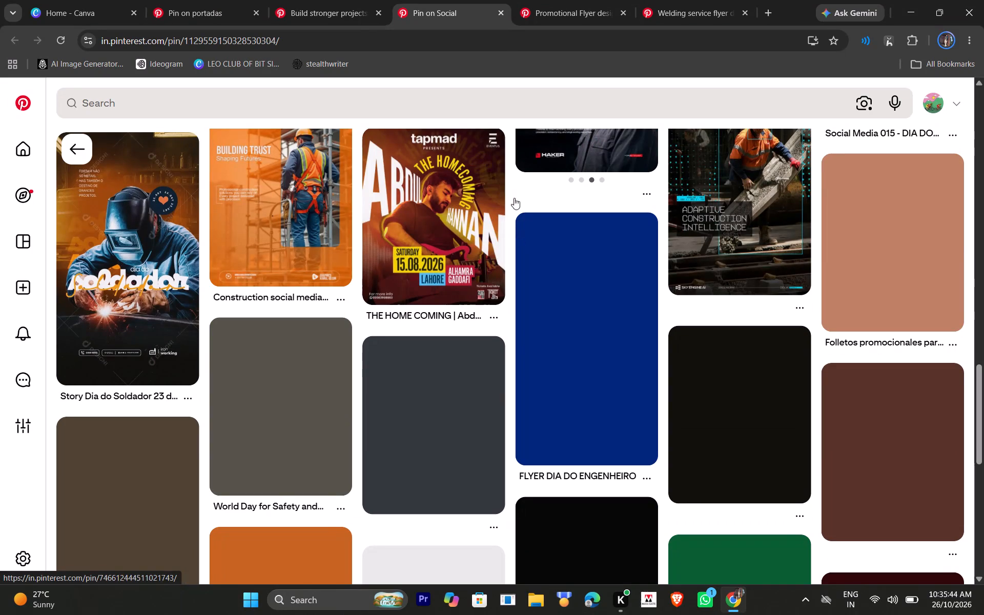
Search Pinterest for "metallurgy poster".
{"action": "left_click", "coordinate": [373, 108]}
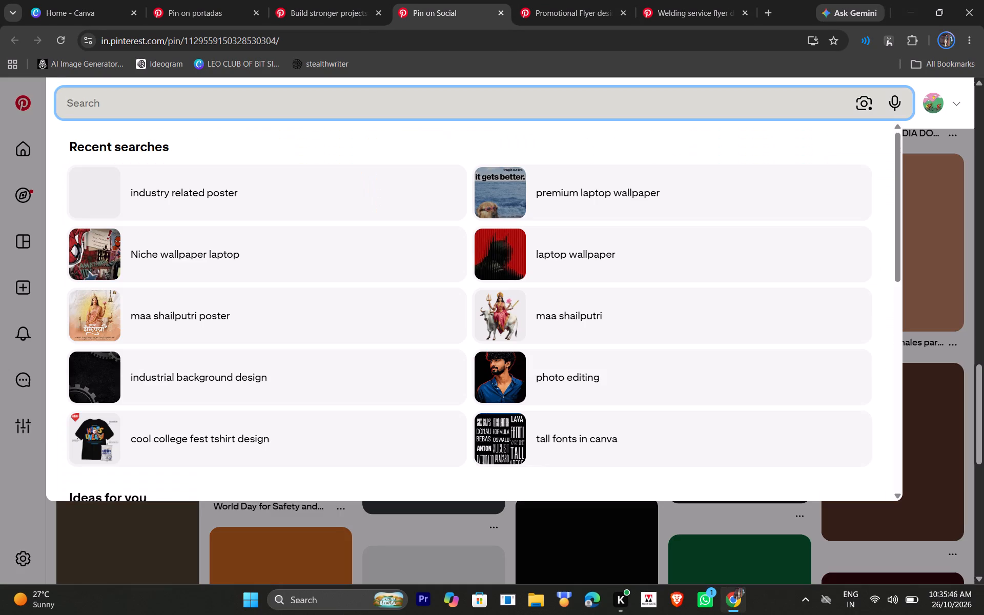
{"action": "type", "text": "meta"}
{"action": "type", "text": "llurgy posr"}
{"action": "key", "text": "BackSpace"}
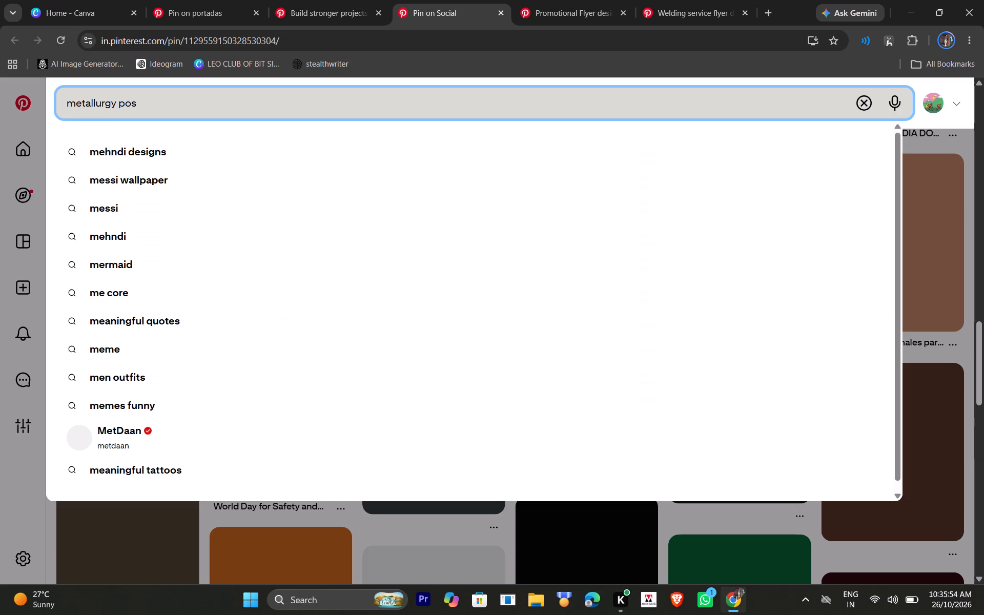
{"action": "type", "text": "ter"}
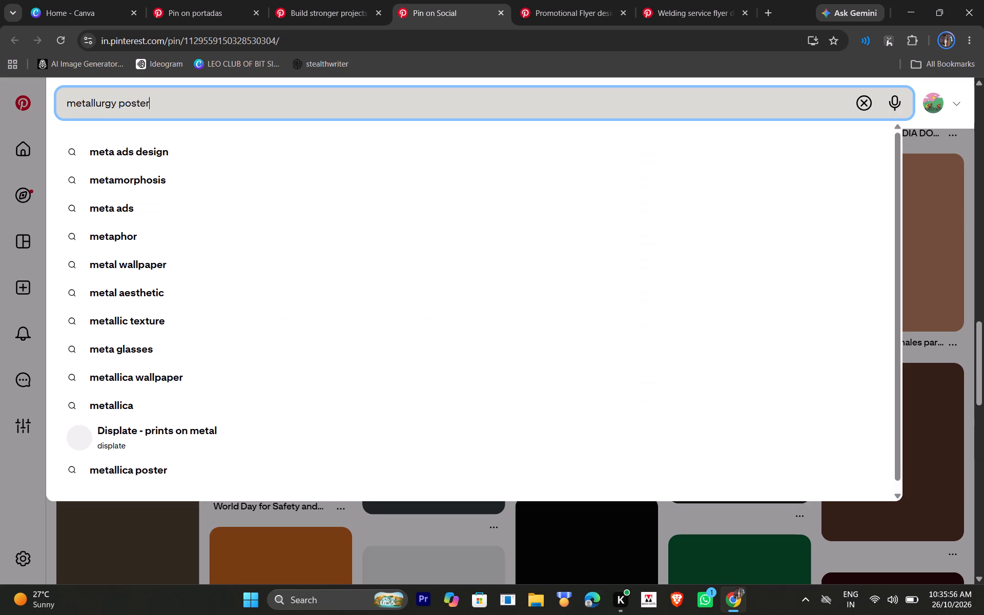
{"action": "key", "text": "Return"}
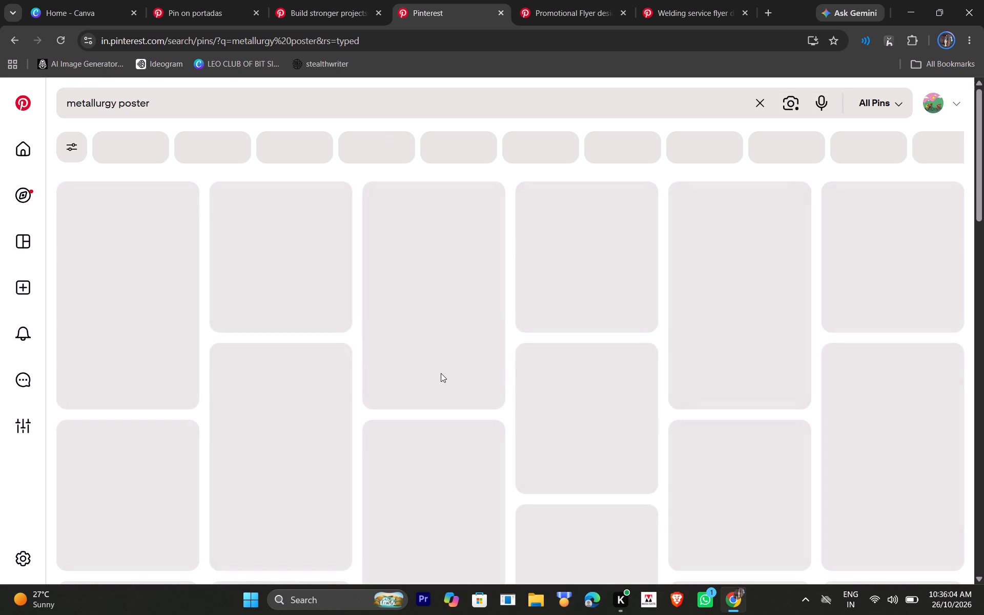
{"action": "scroll", "coordinate": [441, 373], "scroll_direction": "right", "scroll_amount": 1}
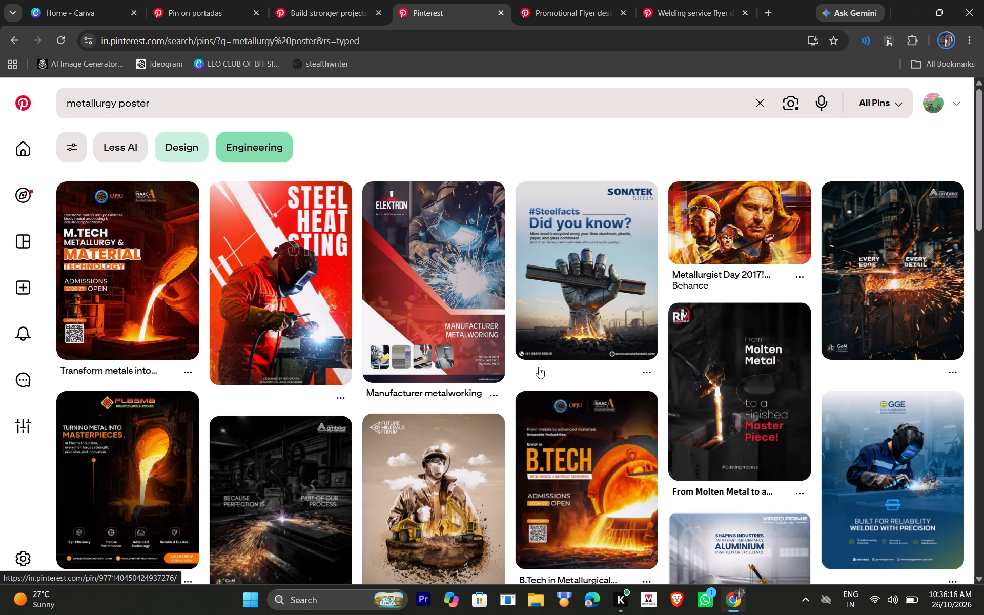
Switch to the Canva home page and search for "gyan udyog", checking the results for the existing design.
{"action": "left_click", "coordinate": [51, 0]}
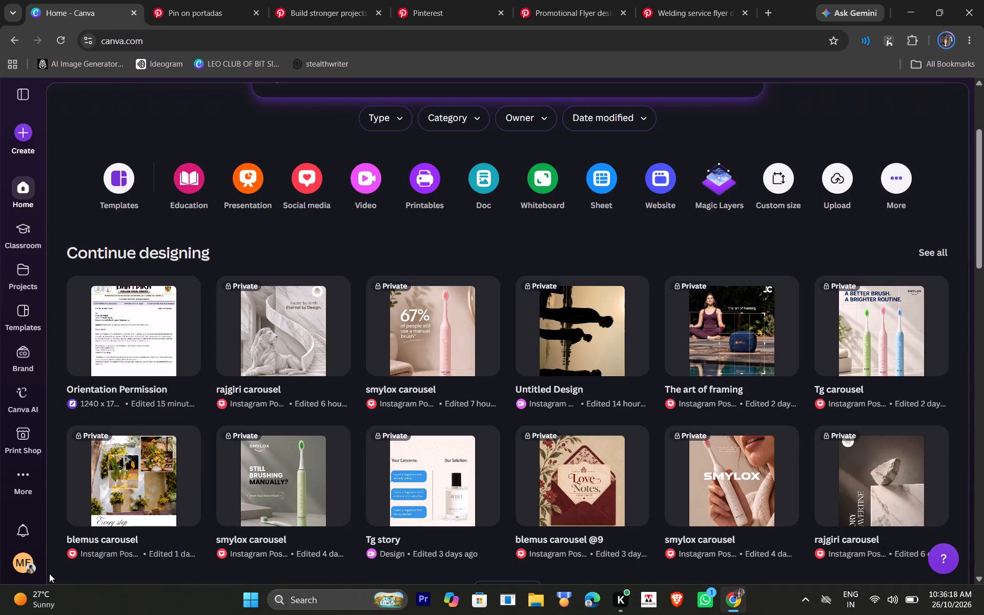
{"action": "left_click", "coordinate": [46, 566]}
{"action": "scroll", "coordinate": [530, 148], "scroll_direction": "up", "scroll_amount": 2}
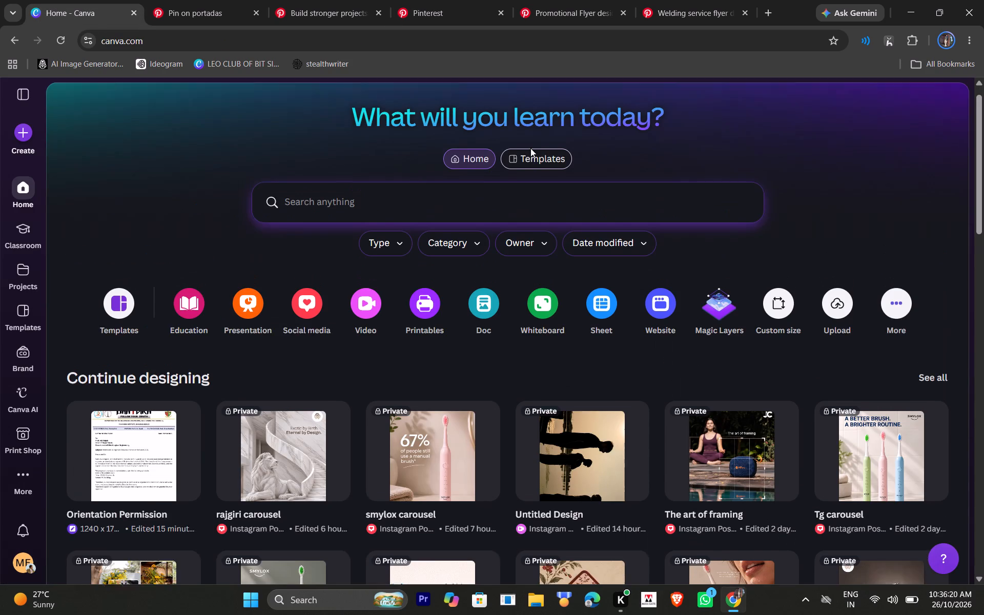
{"action": "left_click", "coordinate": [406, 209]}
{"action": "type", "text": "gyan udyog"}
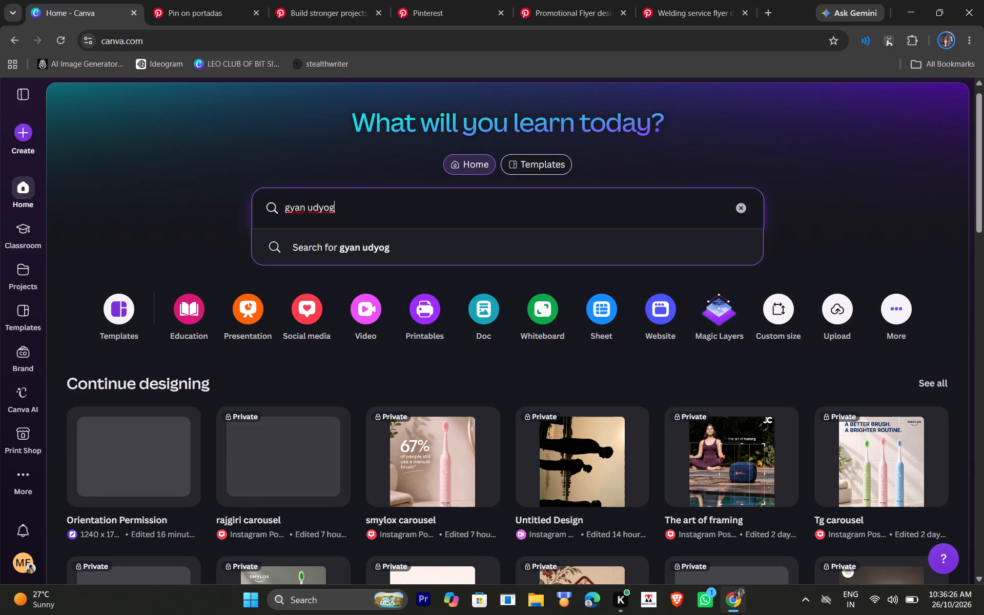
{"action": "key", "text": "Return"}
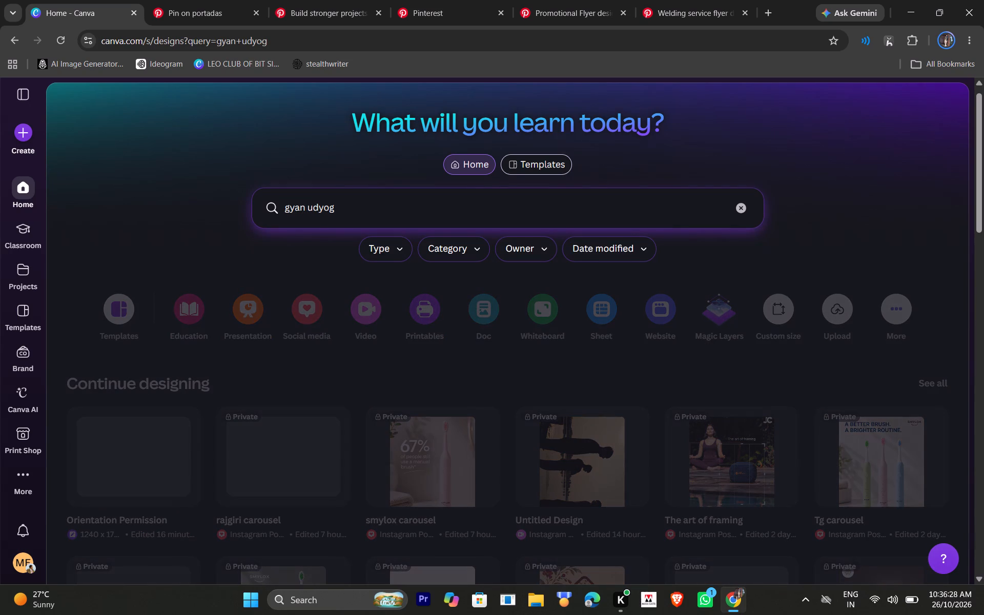
{"action": "scroll", "coordinate": [361, 271], "scroll_direction": "down", "scroll_amount": 1}
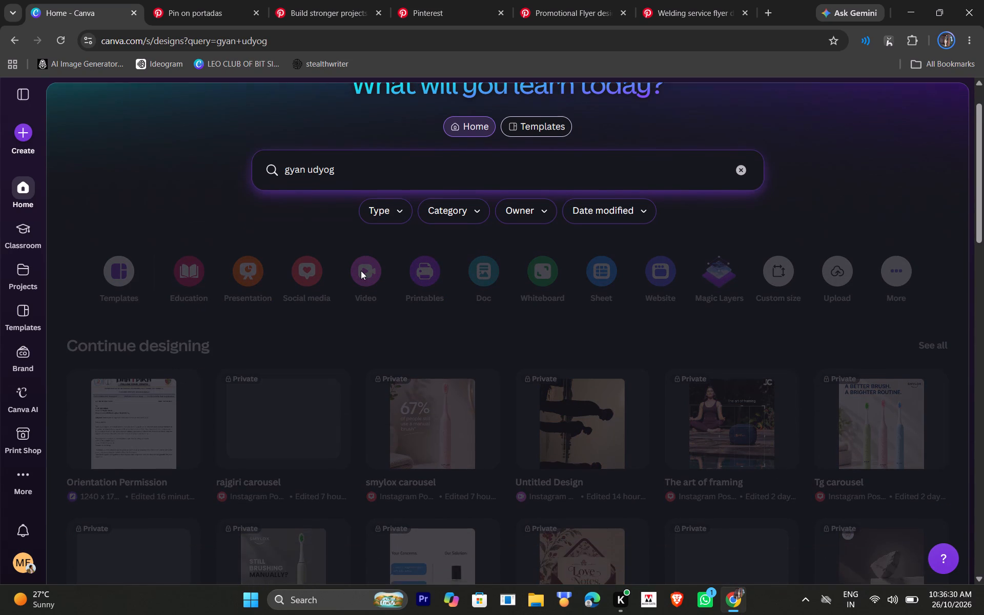
{"action": "scroll", "coordinate": [361, 271], "scroll_direction": "down", "scroll_amount": 3}
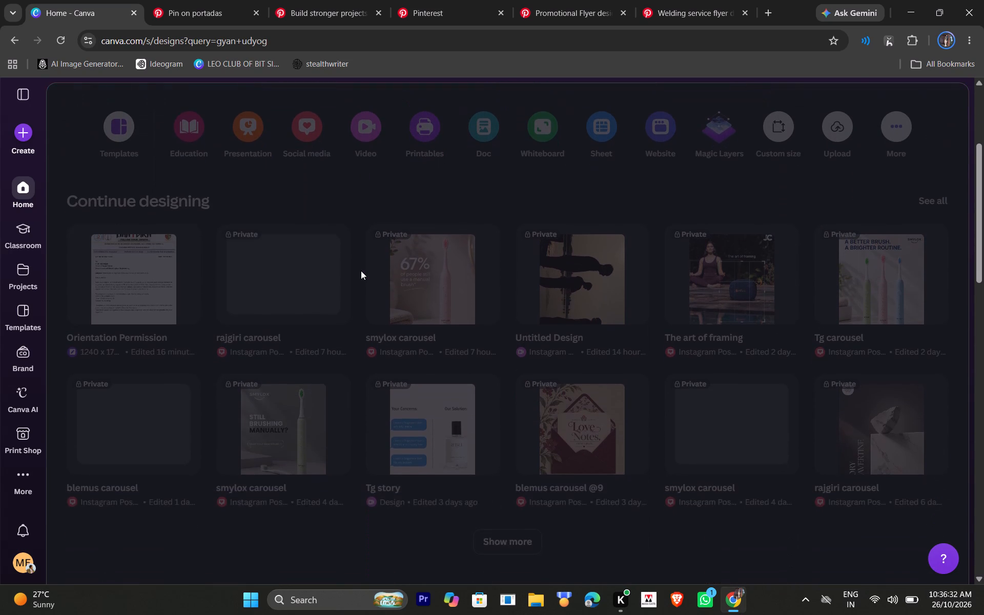
{"action": "scroll", "coordinate": [361, 271], "scroll_direction": "left", "scroll_amount": 3}
{"action": "scroll", "coordinate": [361, 271], "scroll_direction": "down", "scroll_amount": 6}
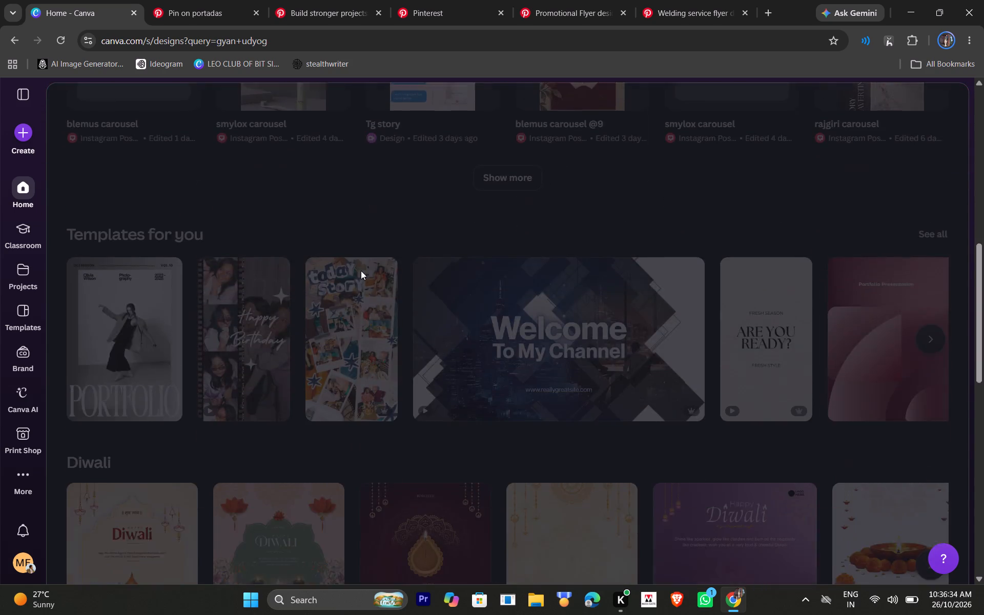
{"action": "scroll", "coordinate": [361, 271], "scroll_direction": "up", "scroll_amount": 6}
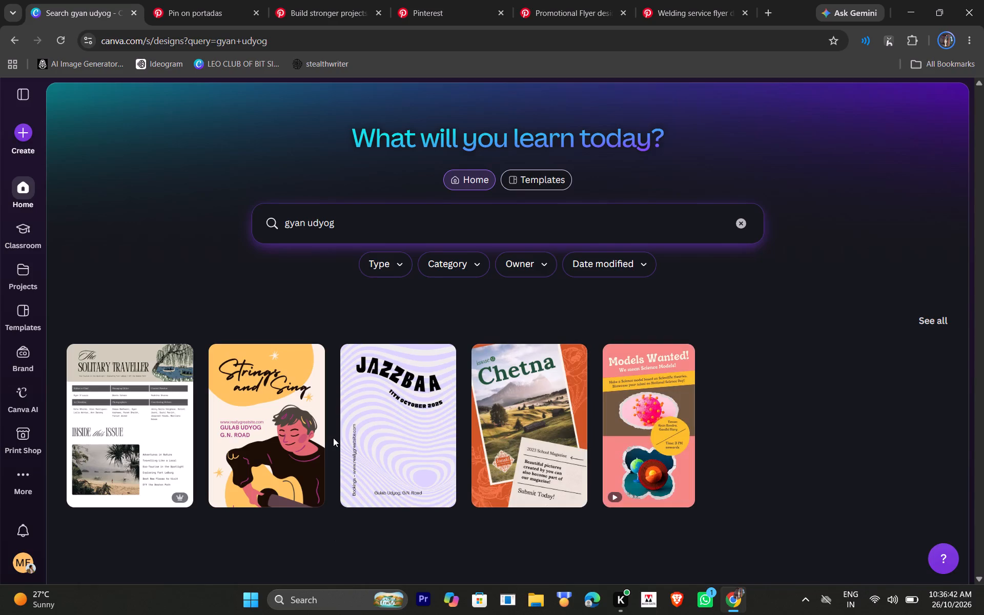
{"action": "scroll", "coordinate": [333, 438], "scroll_direction": "down", "scroll_amount": 6}
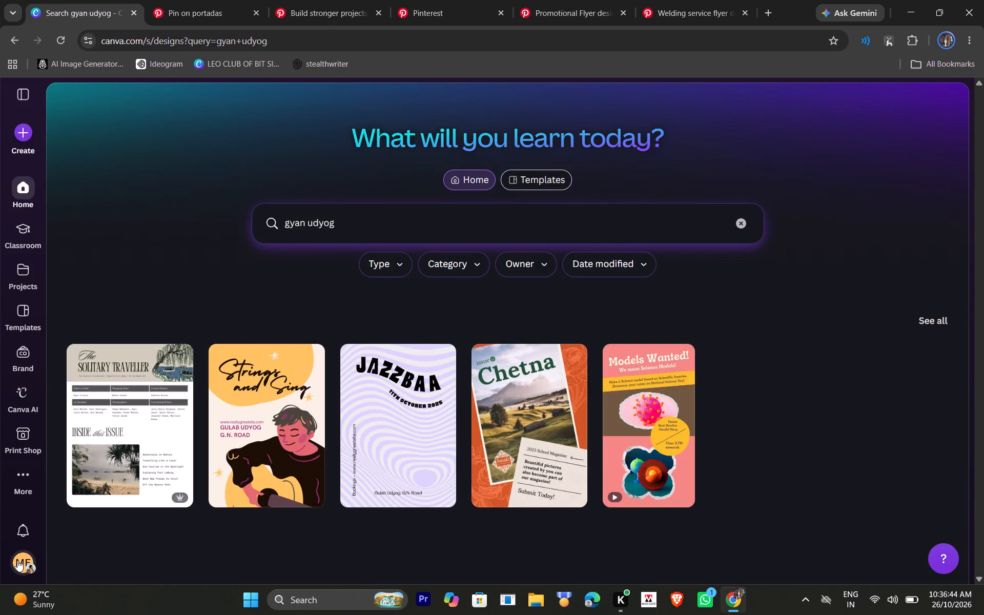
Switch to the Canva Pro D15 team and open the GYAAN UDYOOG design from the search results.
{"action": "left_click", "coordinate": [17, 560]}
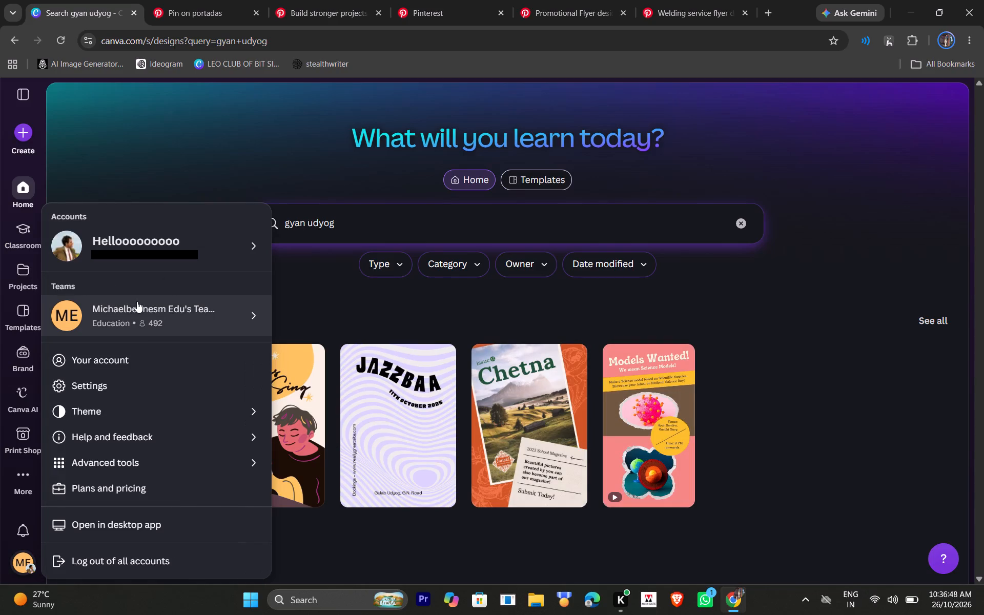
{"action": "left_click", "coordinate": [137, 301]}
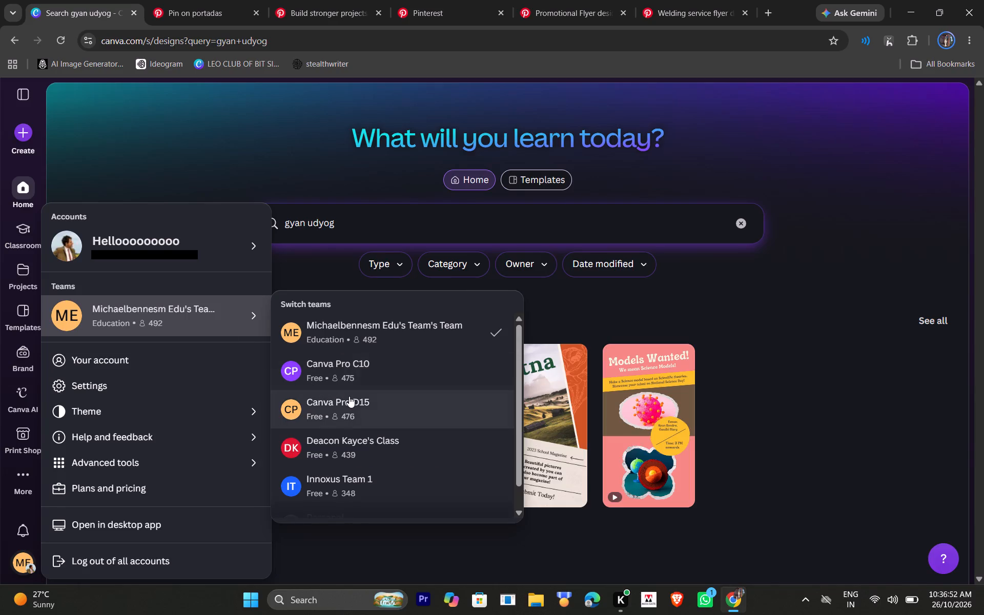
{"action": "left_click", "coordinate": [349, 396]}
{"action": "left_click", "coordinate": [427, 415]}
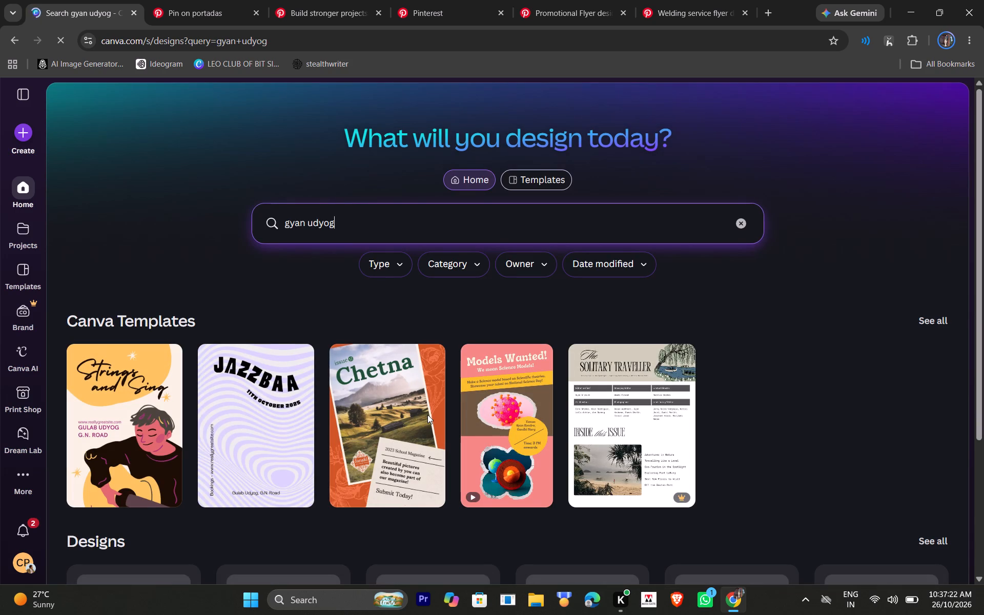
{"action": "scroll", "coordinate": [486, 441], "scroll_direction": "down", "scroll_amount": 3}
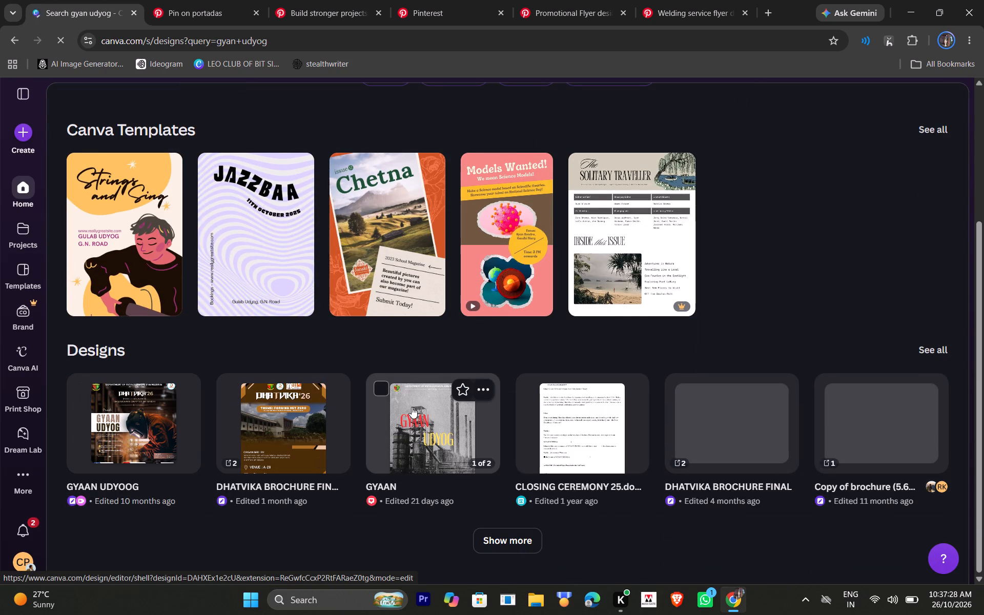
{"action": "left_click", "coordinate": [126, 429]}
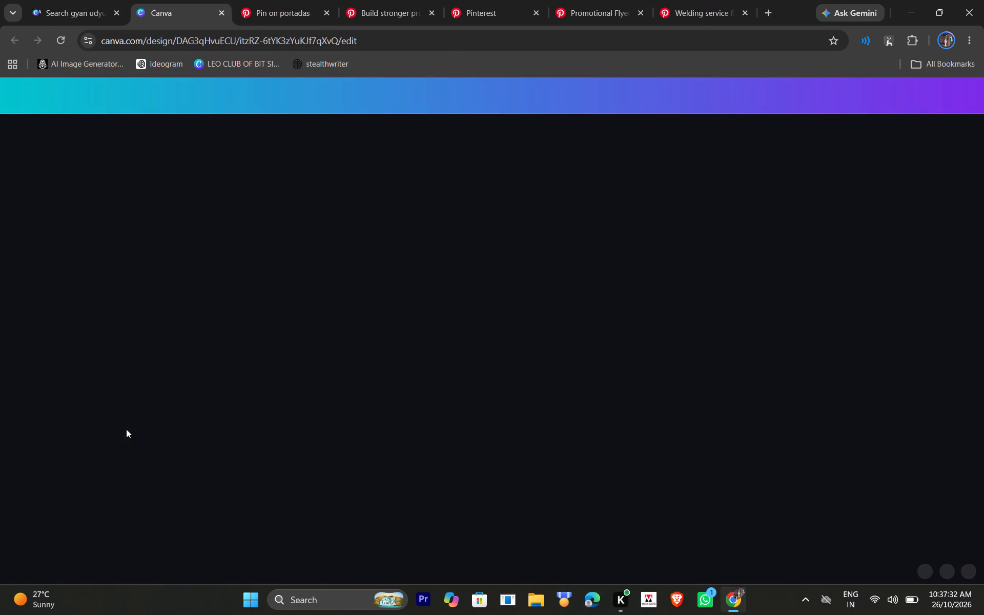
Return to the Canva search page and switch back to the Education team.
{"action": "left_click", "coordinate": [63, 1]}
{"action": "left_click", "coordinate": [23, 560]}
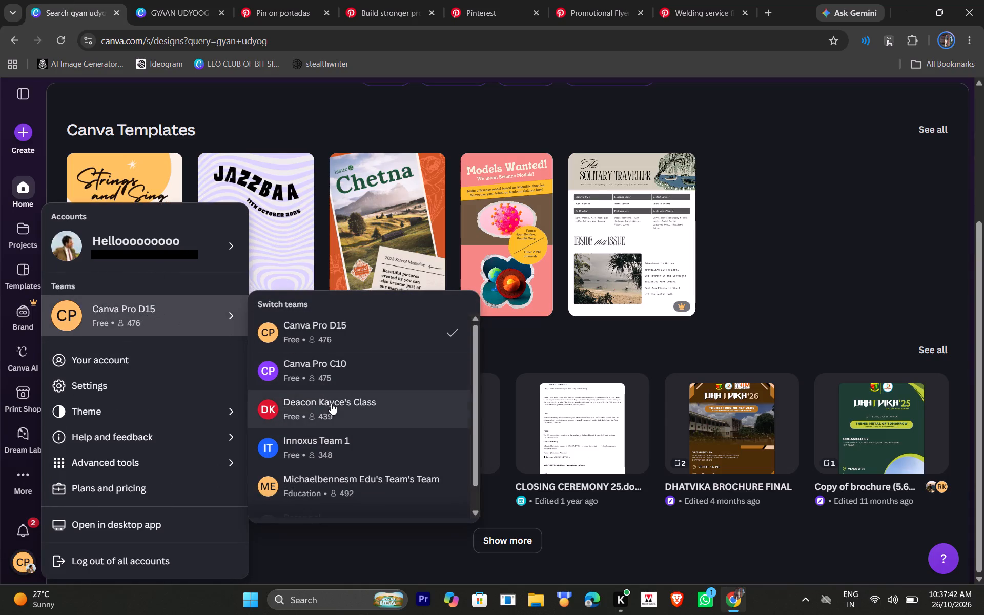
{"action": "left_click", "coordinate": [329, 386]}
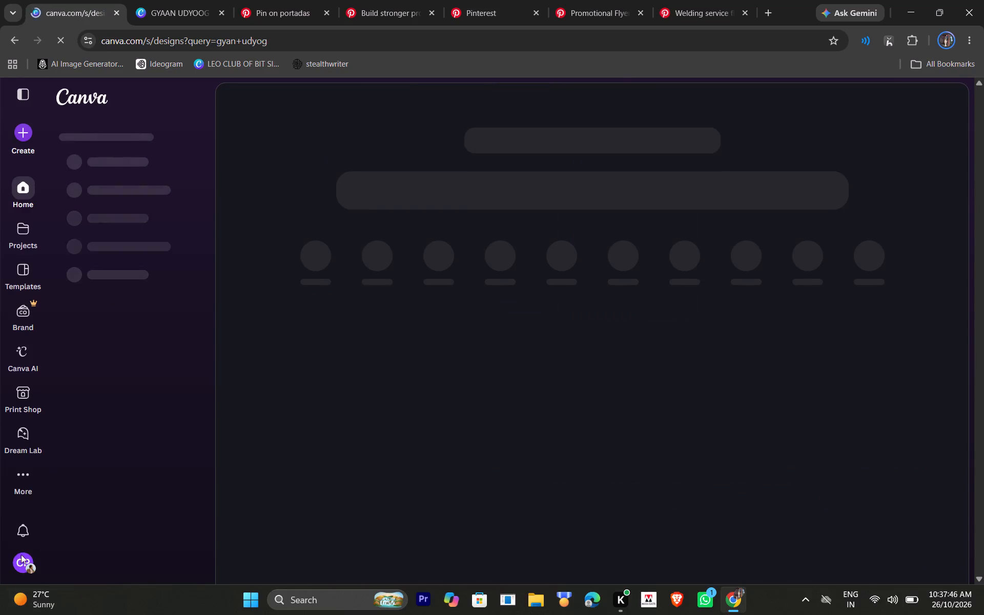
{"action": "left_click", "coordinate": [16, 562]}
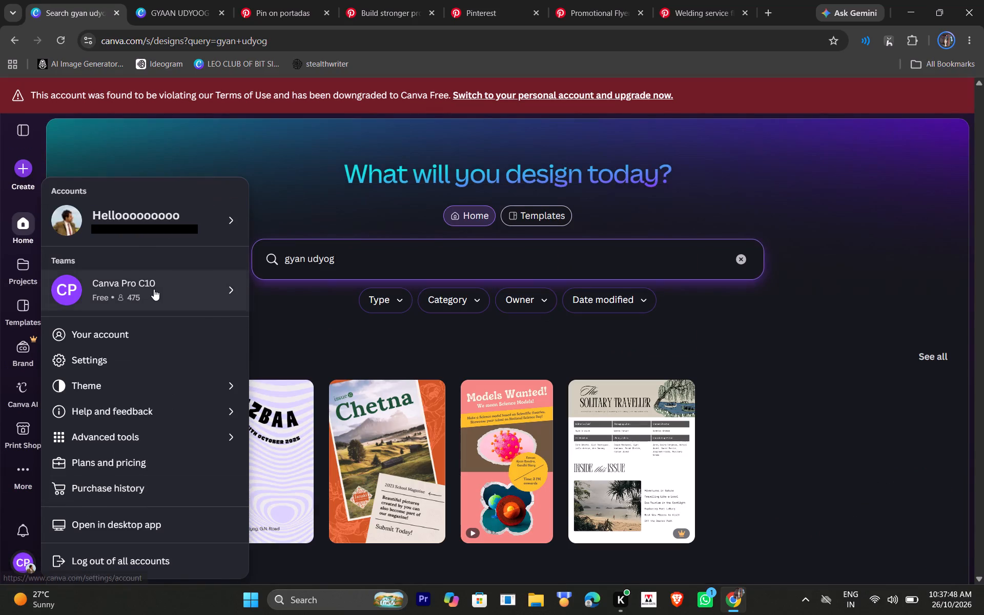
{"action": "left_click", "coordinate": [153, 290]}
{"action": "left_click", "coordinate": [325, 457]}
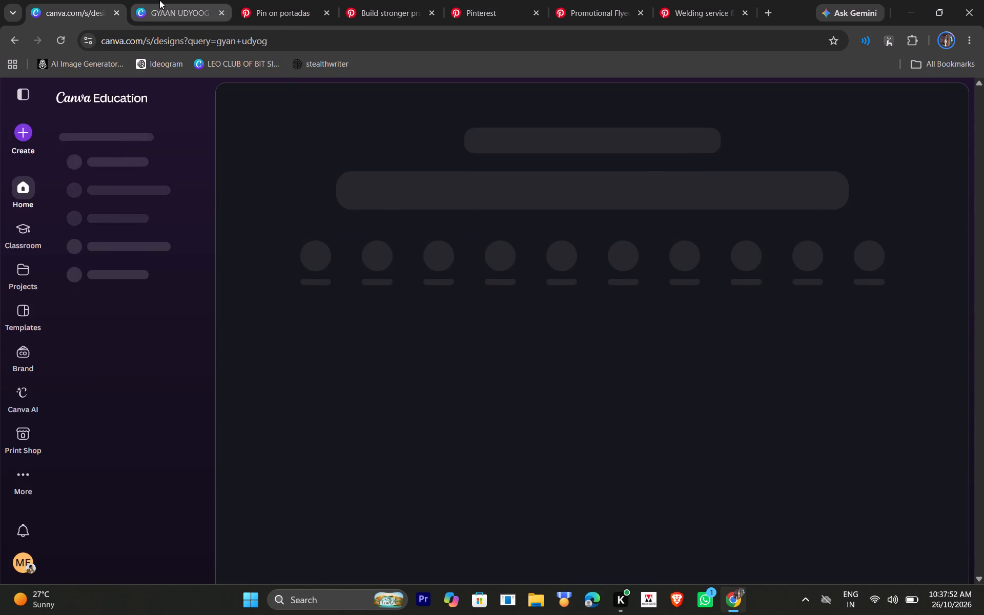
Copy the GYAAN UDYOOG design's link, close its separate tab, and open the link in the tab using the Education team.
{"action": "left_click", "coordinate": [159, 0]}
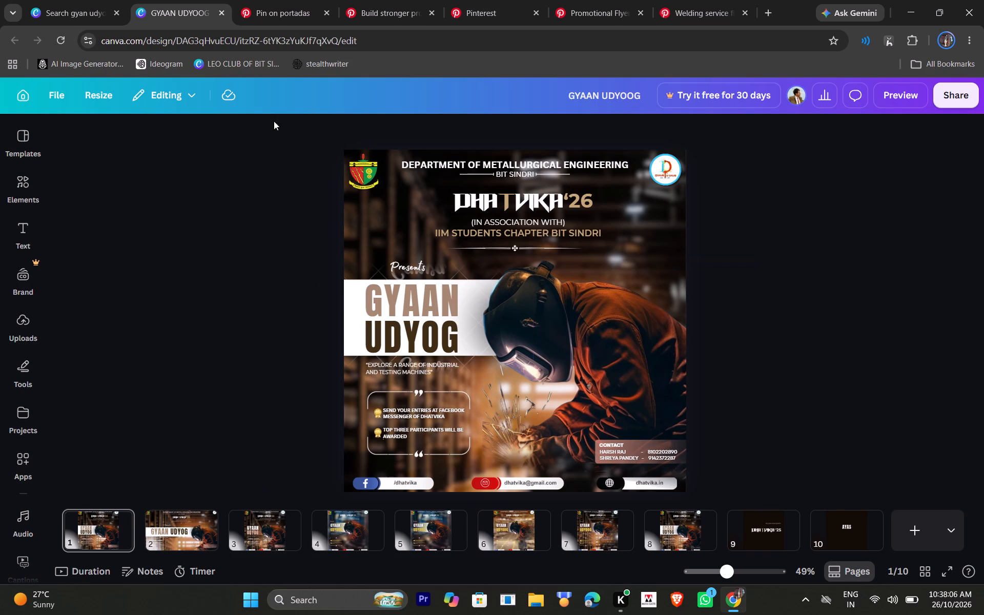
{"action": "left_click", "coordinate": [257, 47]}
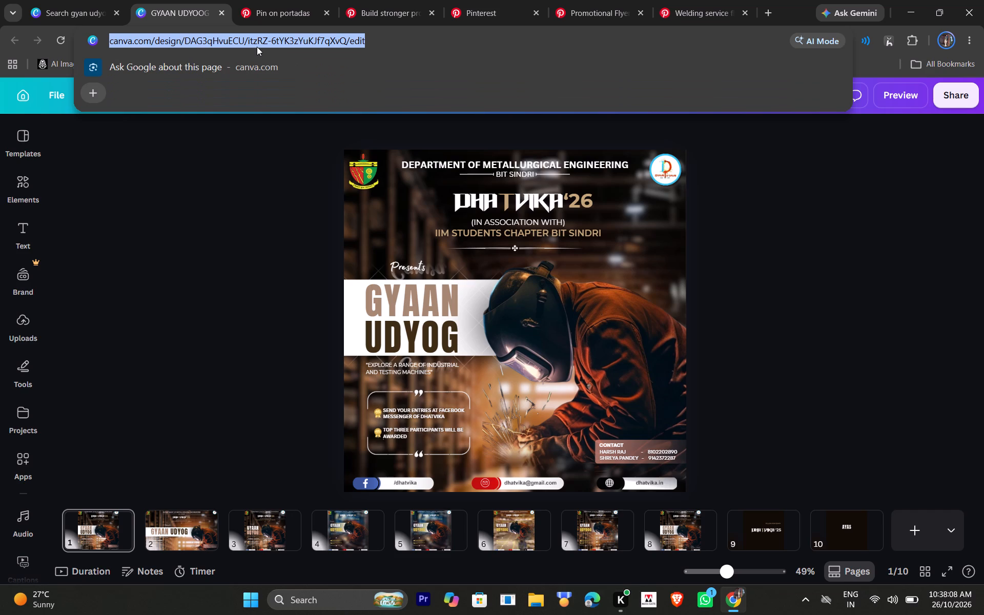
{"action": "key", "text": "ctrl+c"}
{"action": "key", "text": "ctrl+c"}
{"action": "key", "text": "ctrl+c"}
{"action": "key", "text": "ctrl+c"}
{"action": "left_click", "coordinate": [219, 11]}
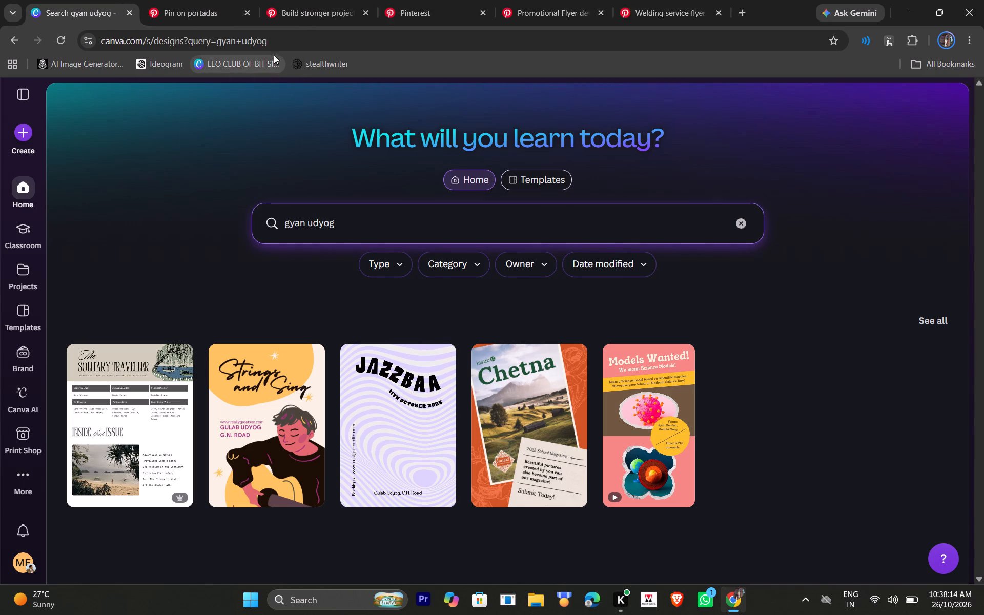
{"action": "left_click", "coordinate": [273, 35]}
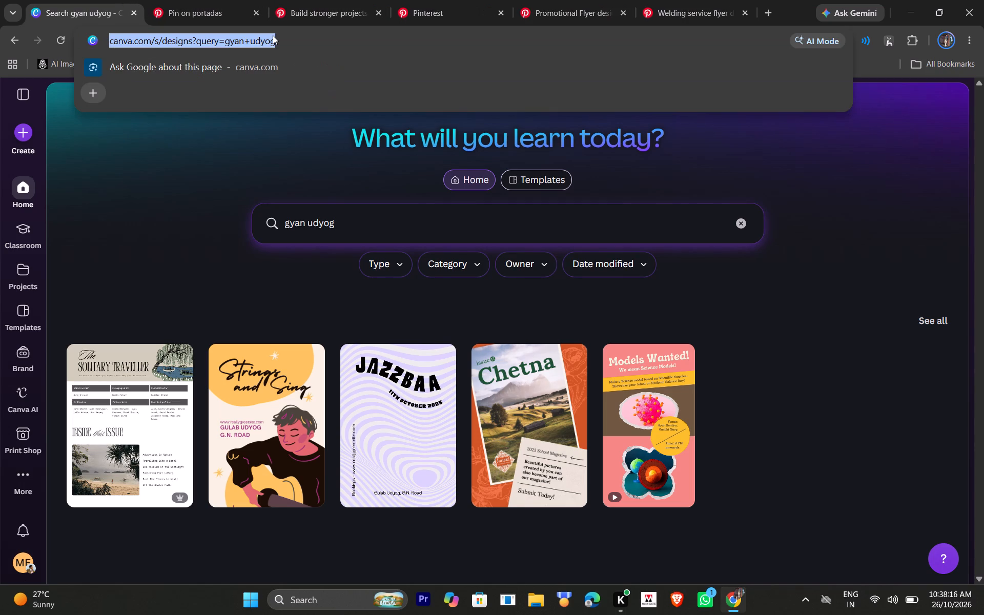
{"action": "key", "text": "ctrl+v"}
{"action": "key", "text": "Return"}
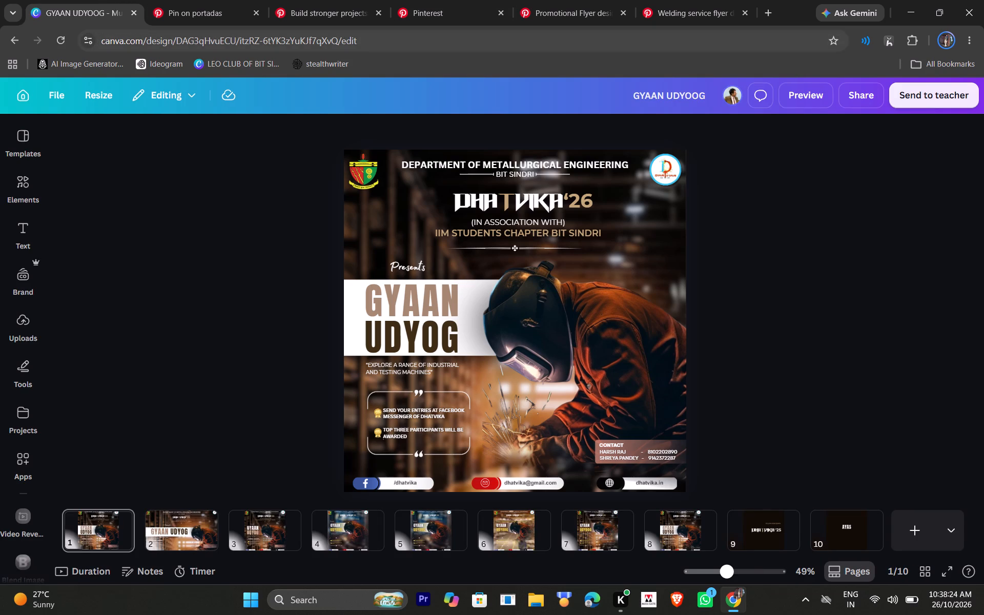
Compare the GYAAN UDYOOG design with the welding flyer references in the open Pinterest tabs.
{"action": "left_click", "coordinate": [585, 10]}
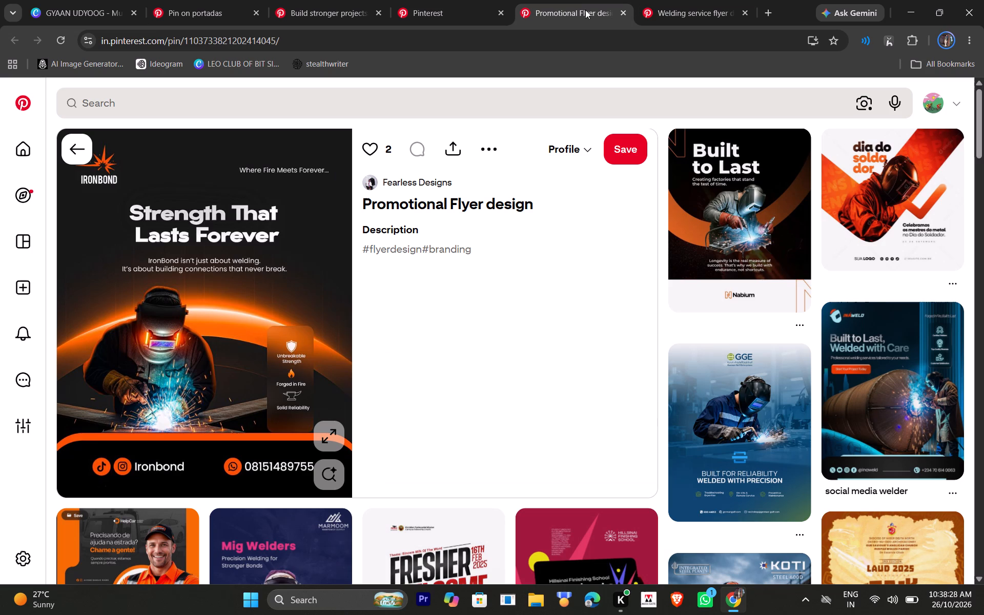
{"action": "left_click", "coordinate": [63, 0]}
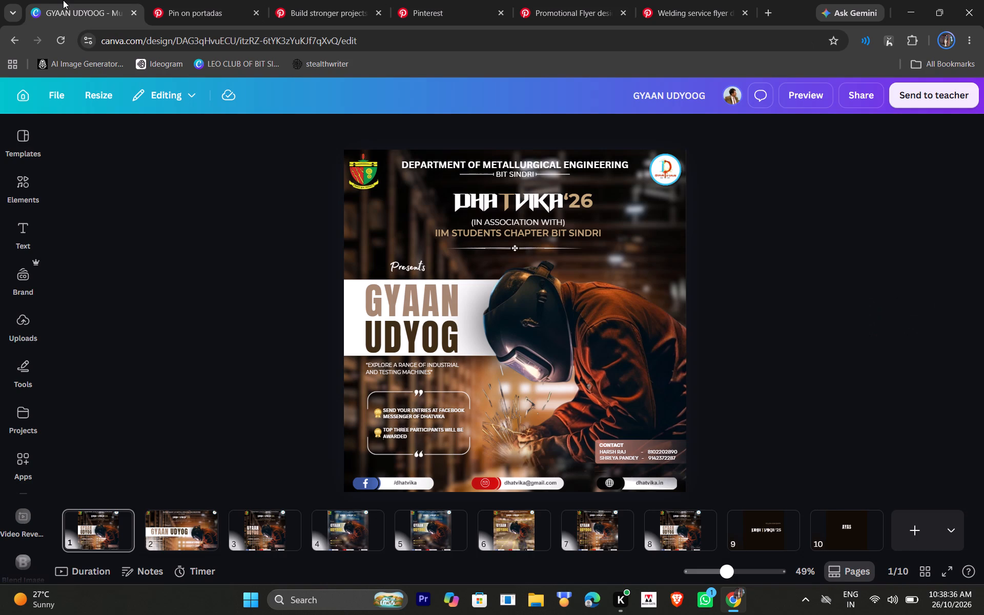
{"action": "left_click", "coordinate": [252, 0]}
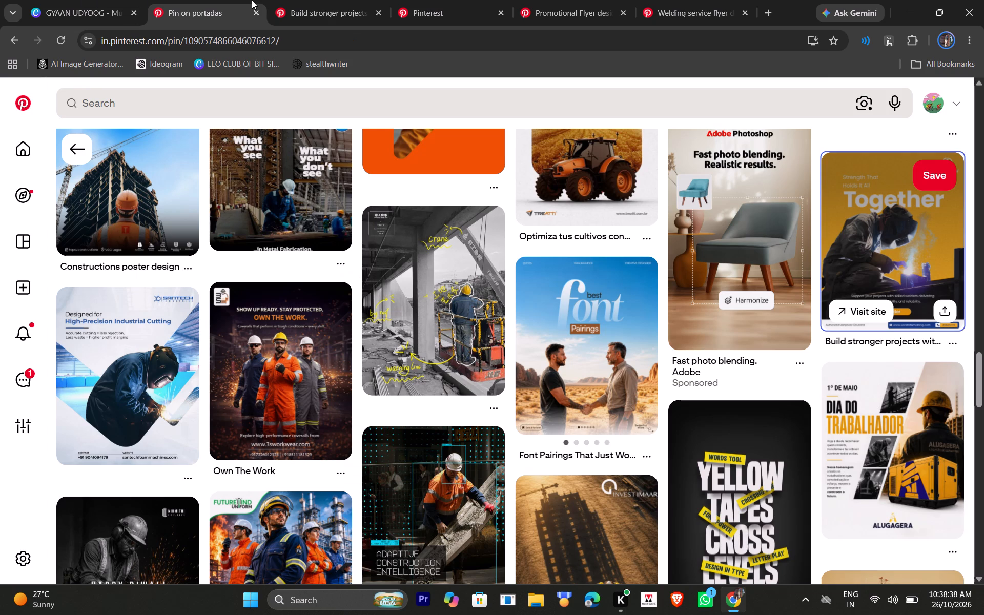
{"action": "scroll", "coordinate": [398, 260], "scroll_direction": "up", "scroll_amount": 8}
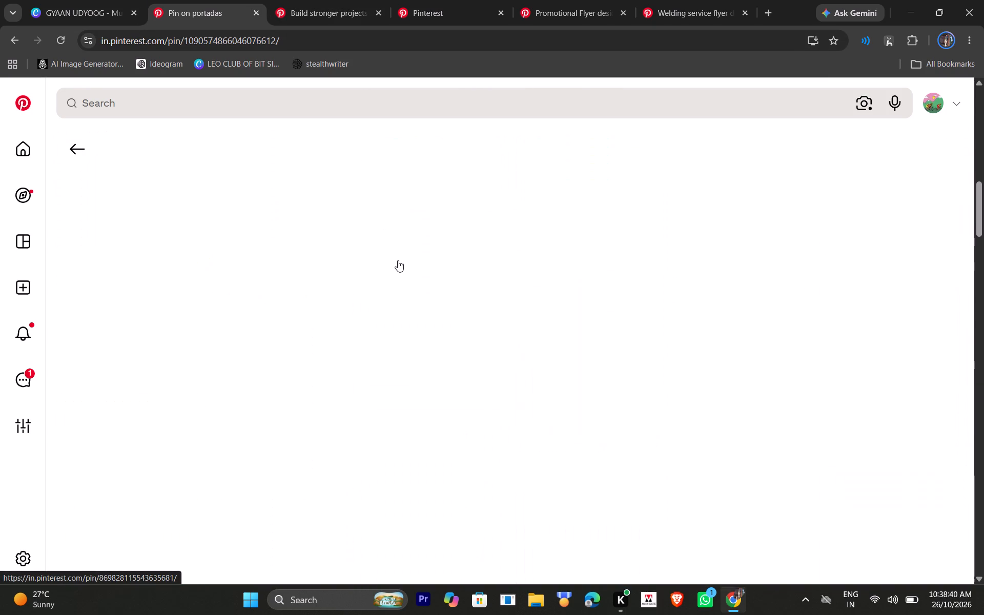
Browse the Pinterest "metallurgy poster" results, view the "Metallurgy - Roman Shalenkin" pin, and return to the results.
{"action": "left_click", "coordinate": [496, 0]}
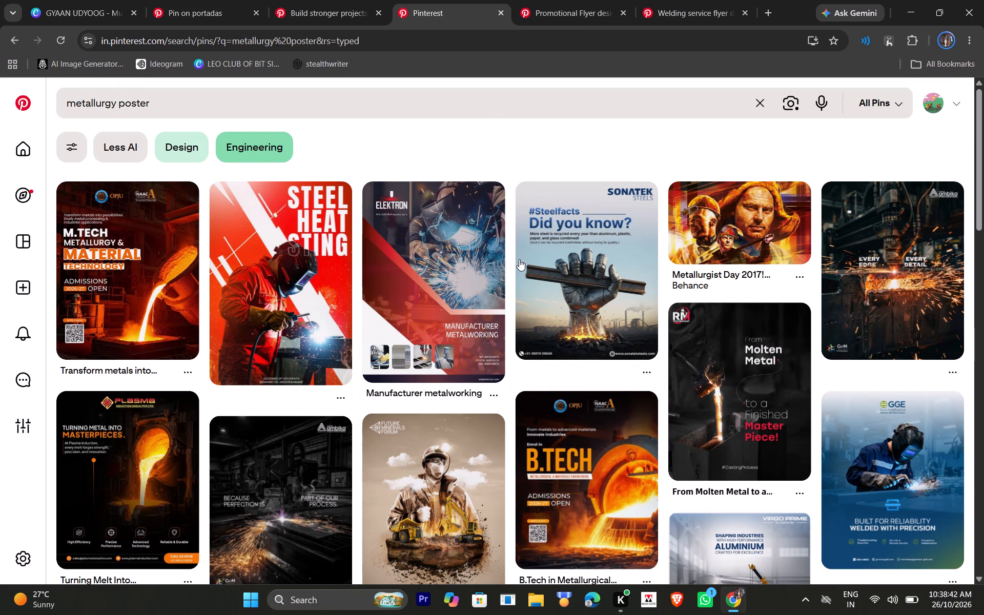
{"action": "scroll", "coordinate": [519, 259], "scroll_direction": "down", "scroll_amount": 2}
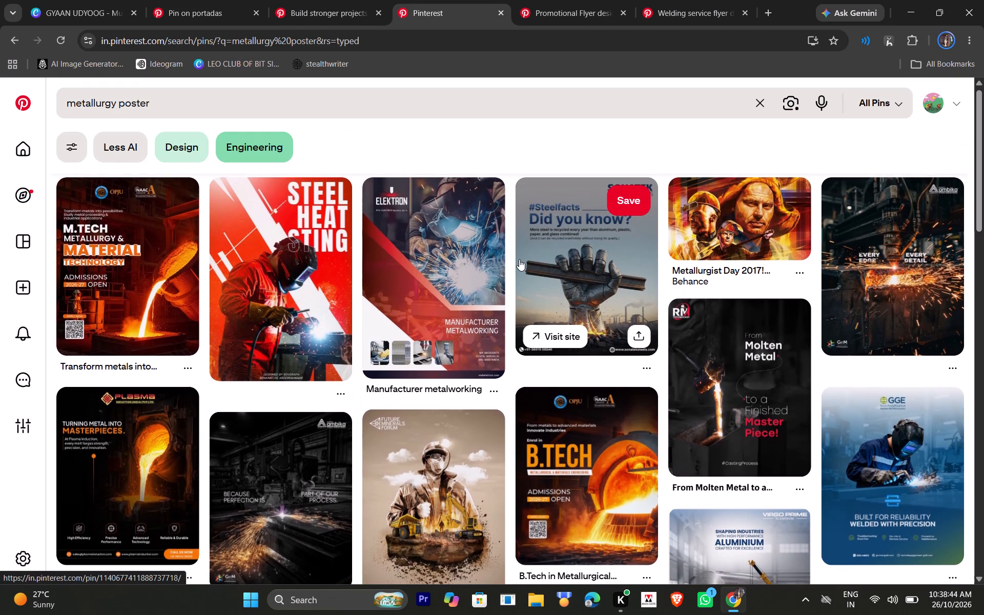
{"action": "scroll", "coordinate": [519, 259], "scroll_direction": "down", "scroll_amount": 1}
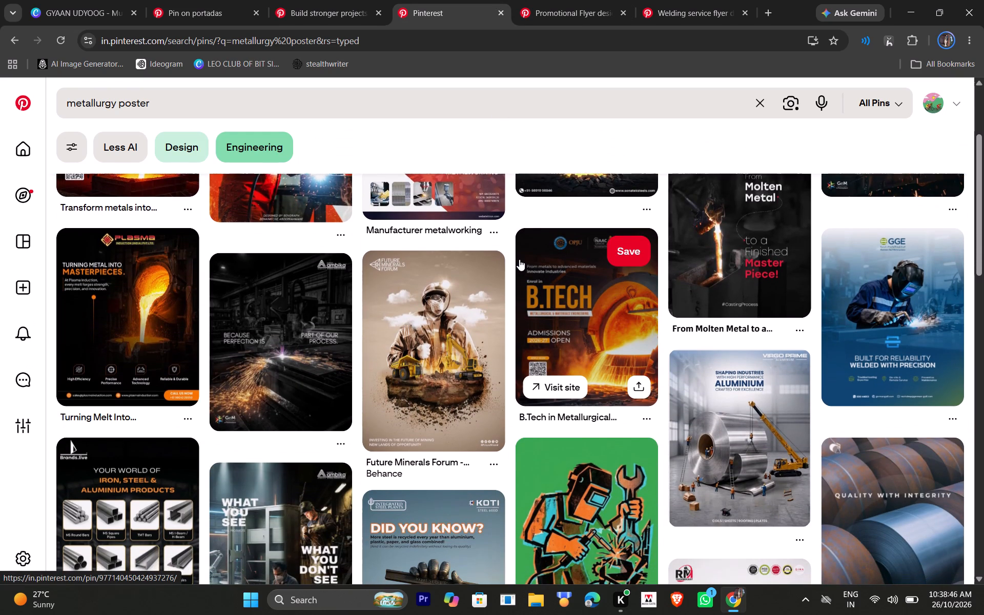
{"action": "scroll", "coordinate": [519, 259], "scroll_direction": "down", "scroll_amount": 1}
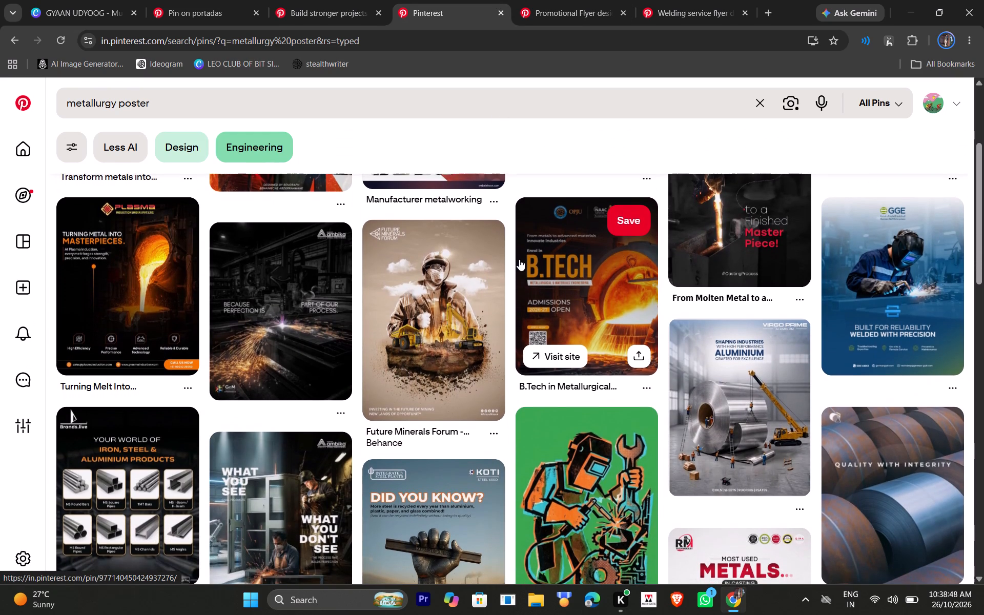
{"action": "scroll", "coordinate": [519, 259], "scroll_direction": "down", "scroll_amount": 2}
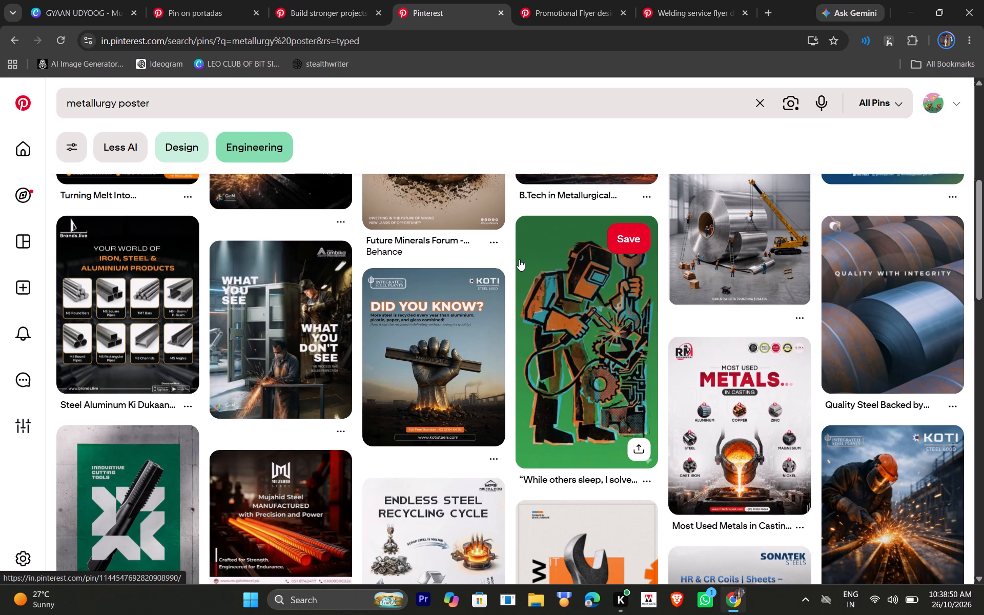
{"action": "scroll", "coordinate": [519, 259], "scroll_direction": "down", "scroll_amount": 3}
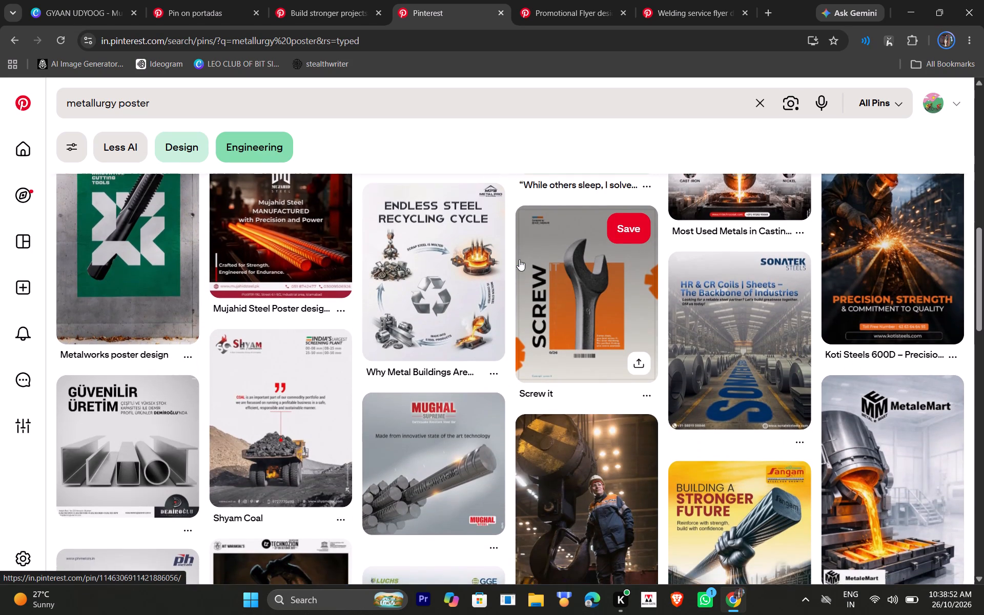
{"action": "scroll", "coordinate": [519, 259], "scroll_direction": "down", "scroll_amount": 4}
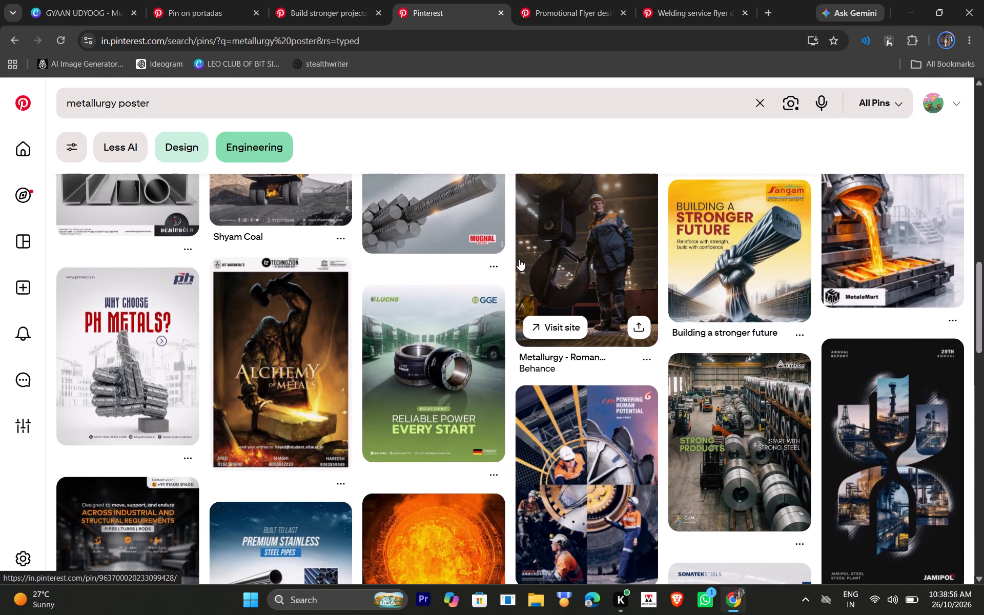
{"action": "left_click", "coordinate": [519, 259]}
{"action": "scroll", "coordinate": [519, 259], "scroll_direction": "down", "scroll_amount": 1}
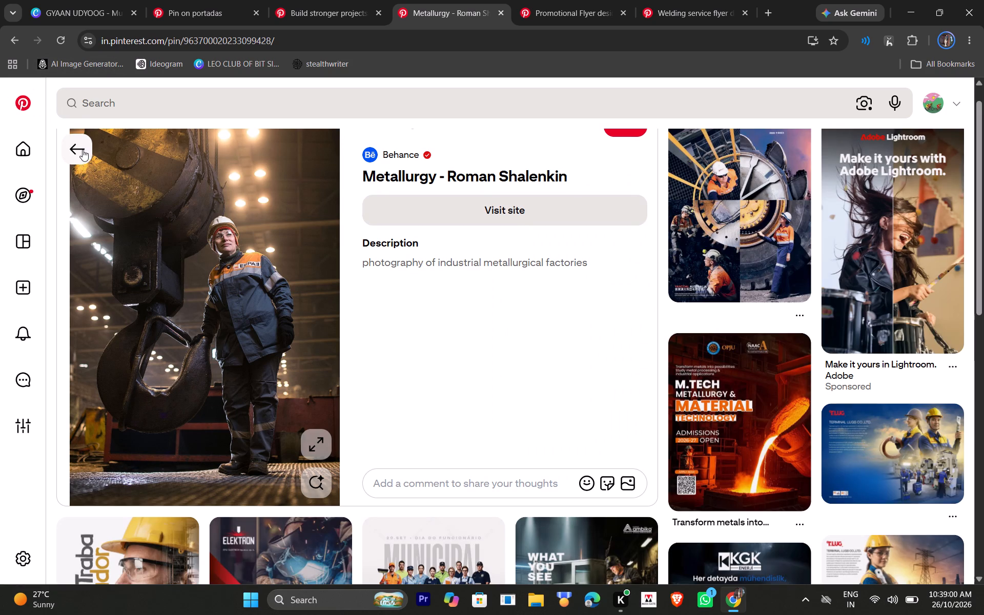
{"action": "left_click", "coordinate": [83, 150]}
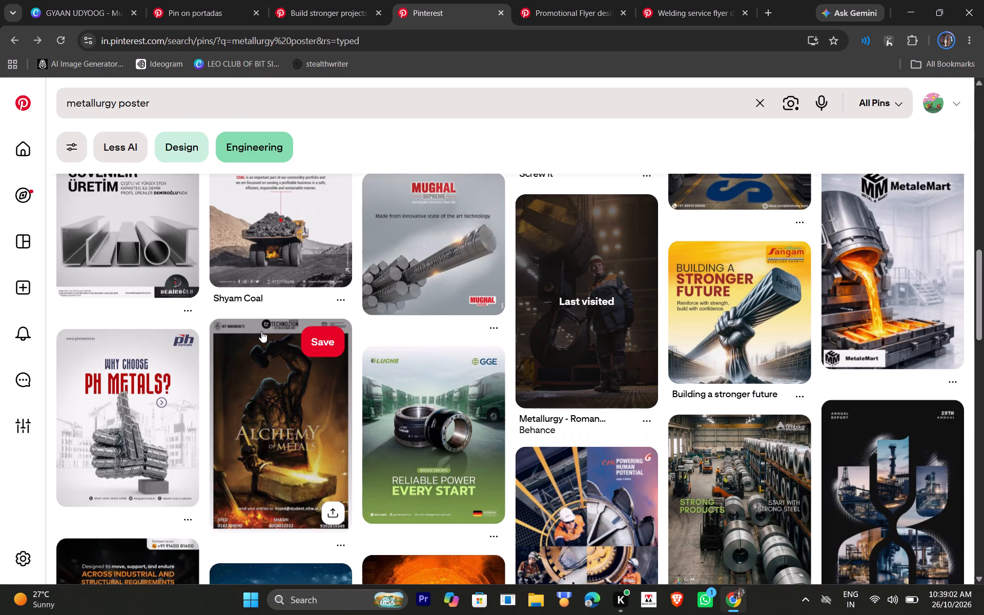
Examine the rest of the "metallurgy poster" results for layout and imagery ideas, and return to the start of the results.
{"action": "scroll", "coordinate": [261, 331], "scroll_direction": "down", "scroll_amount": 3}
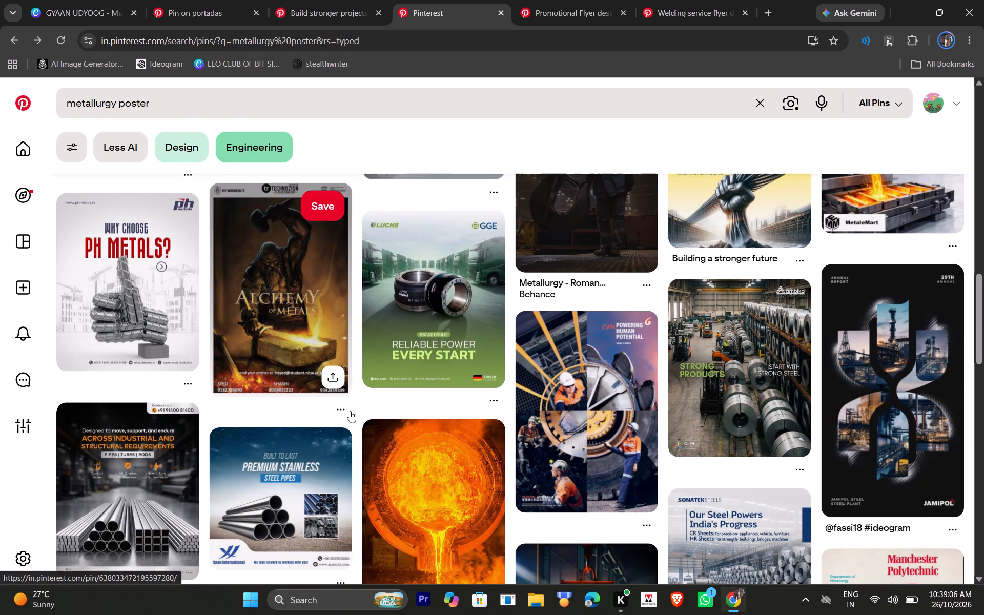
{"action": "scroll", "coordinate": [350, 411], "scroll_direction": "down", "scroll_amount": 5}
{"action": "scroll", "coordinate": [350, 411], "scroll_direction": "up", "scroll_amount": 3}
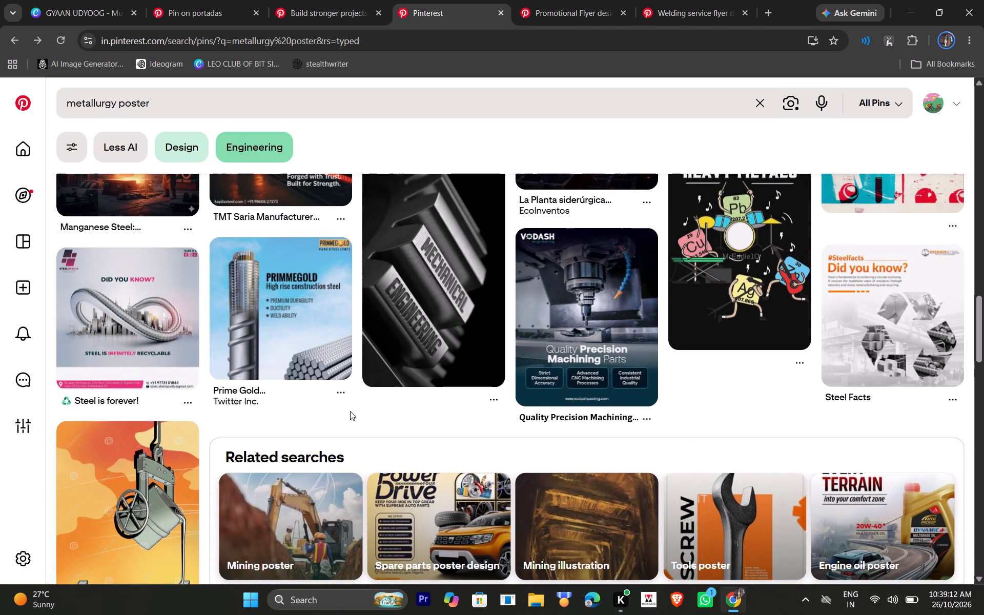
{"action": "scroll", "coordinate": [350, 411], "scroll_direction": "down", "scroll_amount": 1}
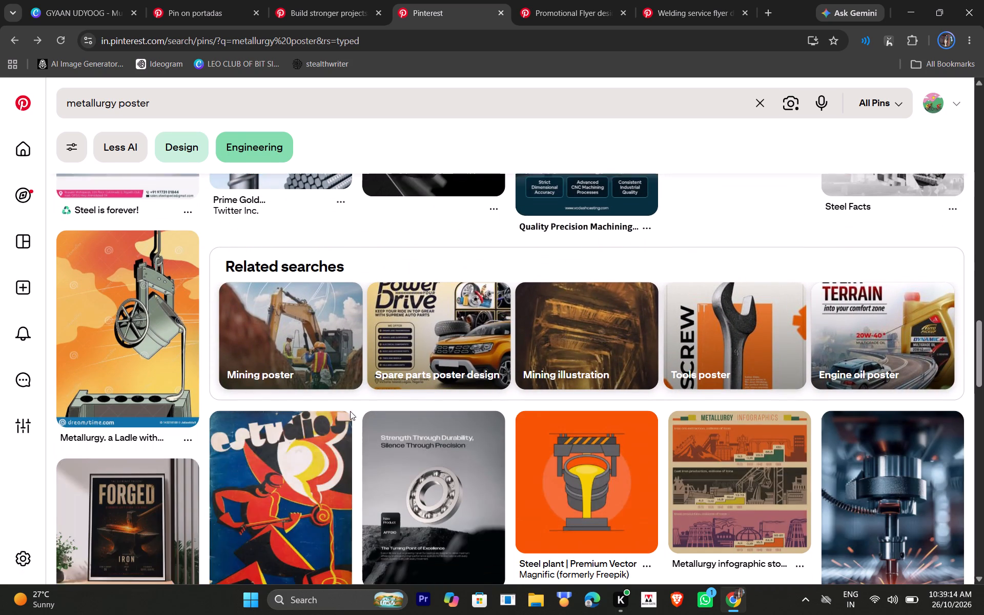
{"action": "scroll", "coordinate": [350, 411], "scroll_direction": "down", "scroll_amount": 1}
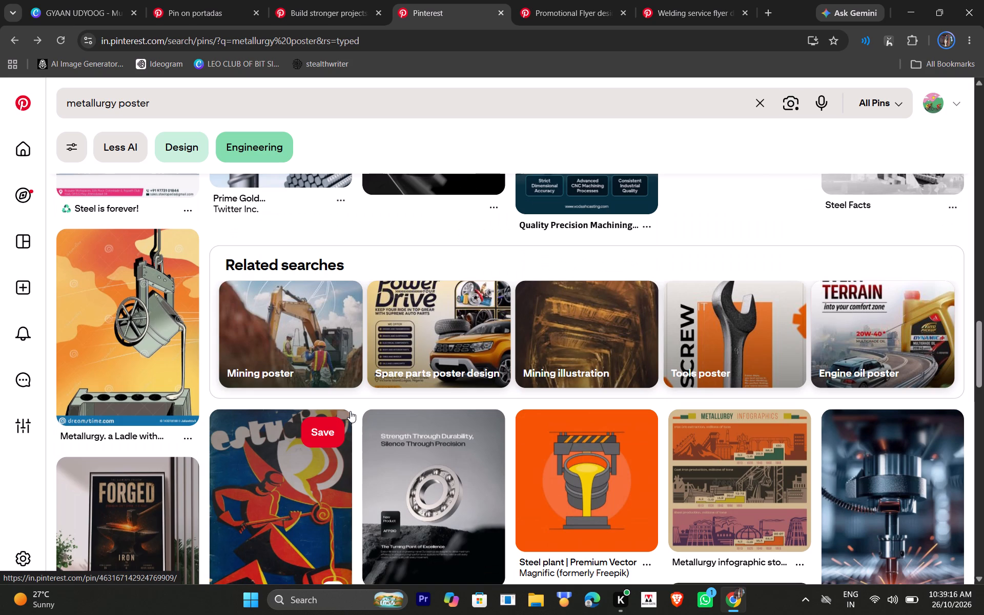
{"action": "scroll", "coordinate": [350, 411], "scroll_direction": "down", "scroll_amount": 3}
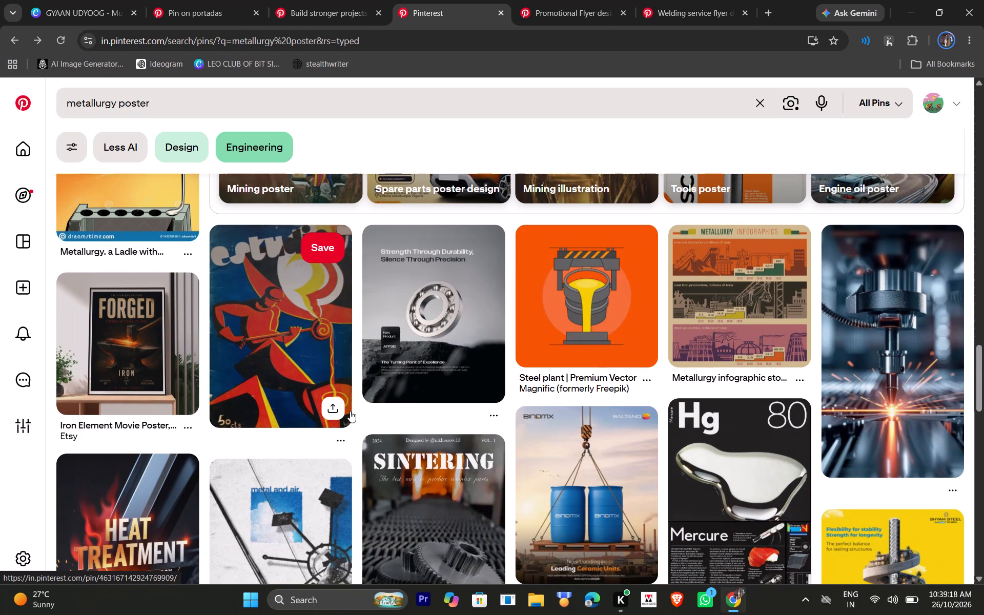
{"action": "scroll", "coordinate": [350, 411], "scroll_direction": "down", "scroll_amount": 3}
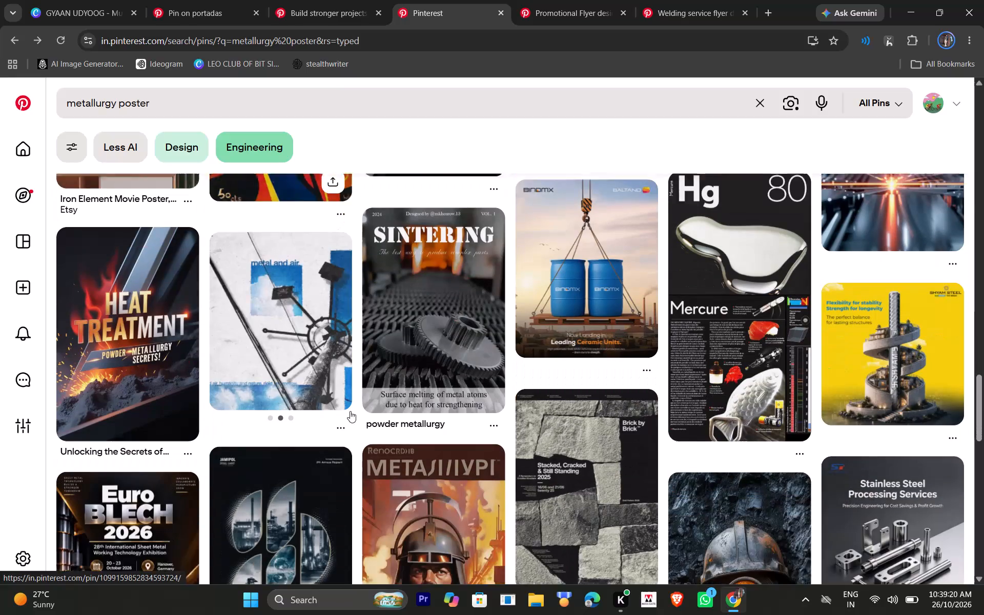
{"action": "scroll", "coordinate": [350, 411], "scroll_direction": "down", "scroll_amount": 4}
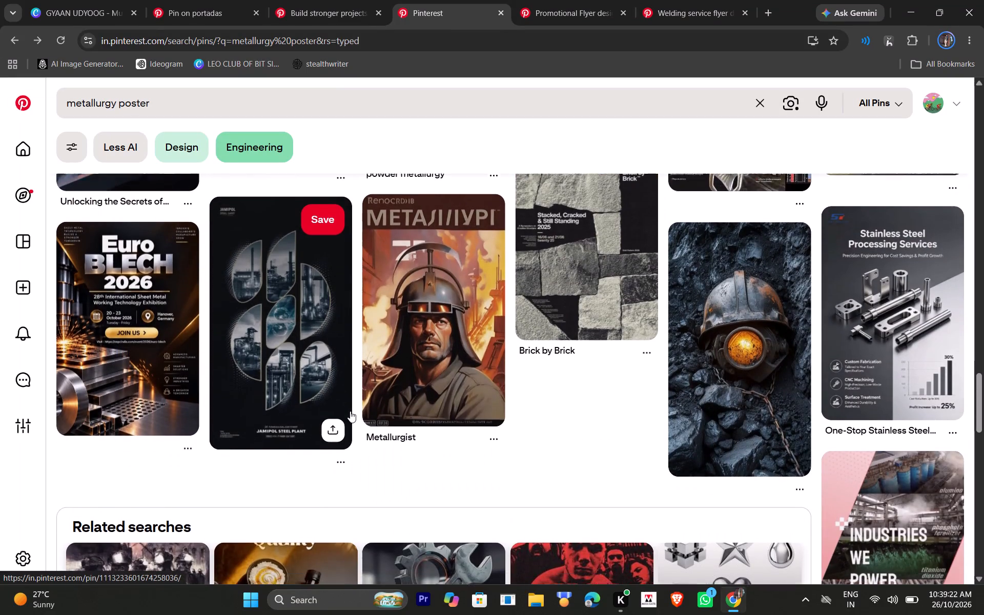
{"action": "scroll", "coordinate": [350, 411], "scroll_direction": "down", "scroll_amount": 10}
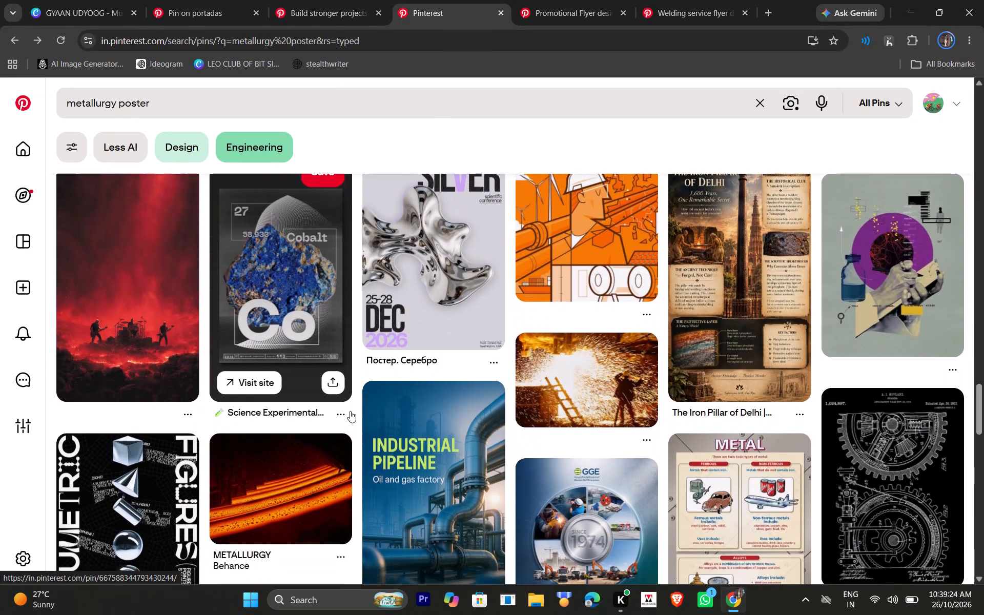
{"action": "scroll", "coordinate": [350, 411], "scroll_direction": "down", "scroll_amount": 7}
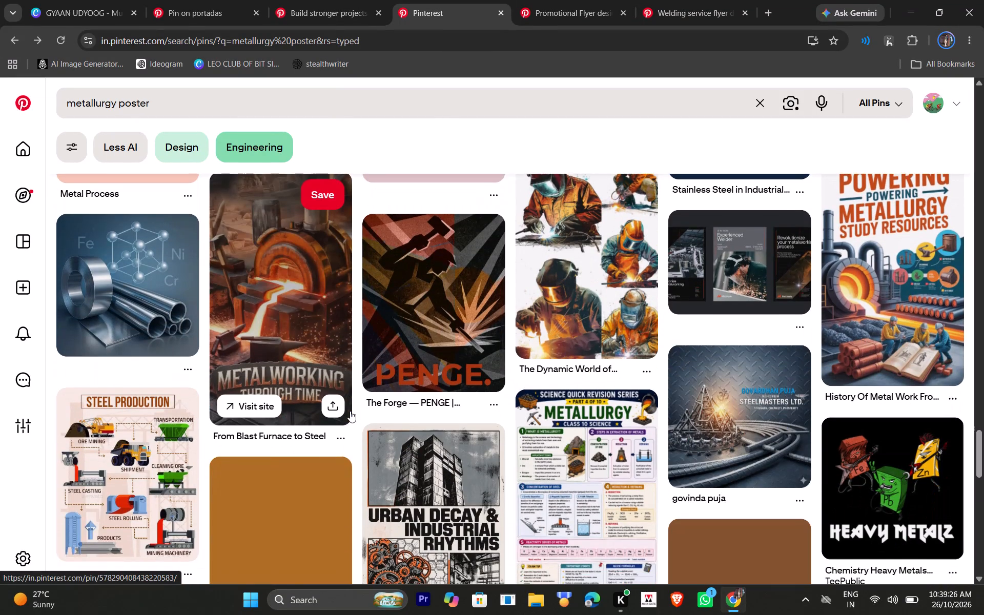
{"action": "scroll", "coordinate": [350, 411], "scroll_direction": "down", "scroll_amount": 1}
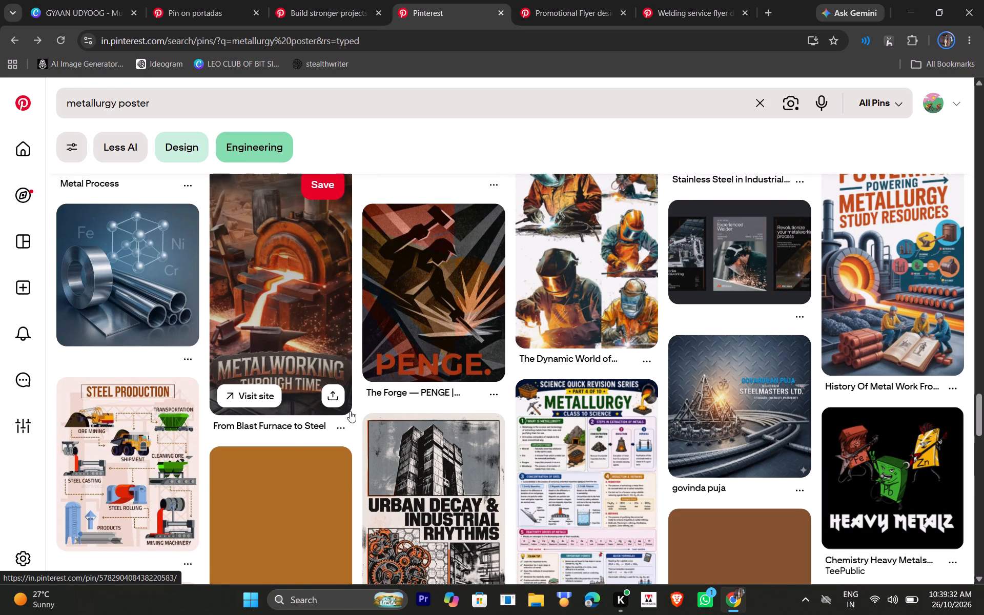
{"action": "scroll", "coordinate": [350, 411], "scroll_direction": "down", "scroll_amount": 6}
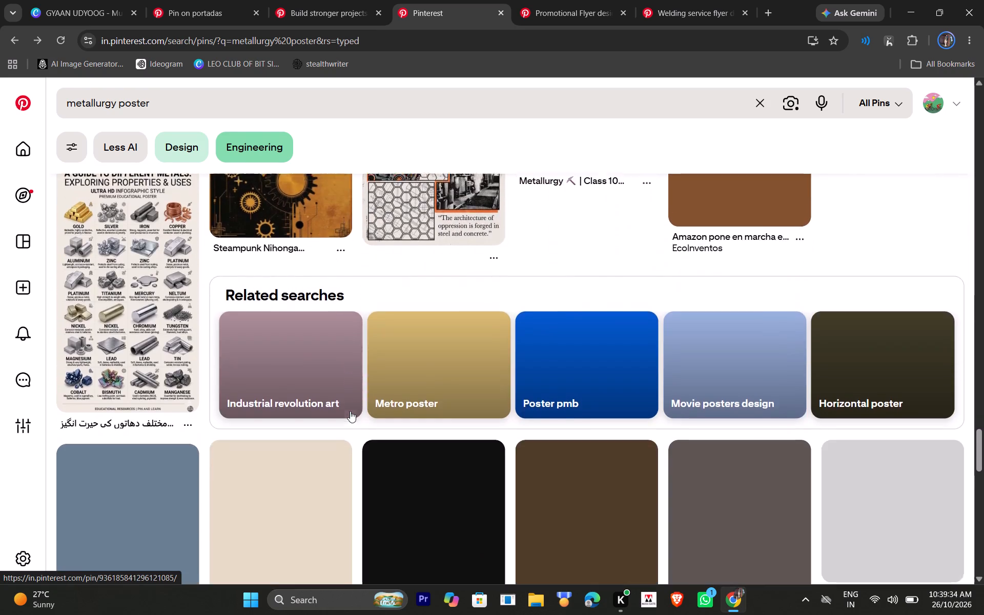
{"action": "scroll", "coordinate": [350, 411], "scroll_direction": "up", "scroll_amount": 2}
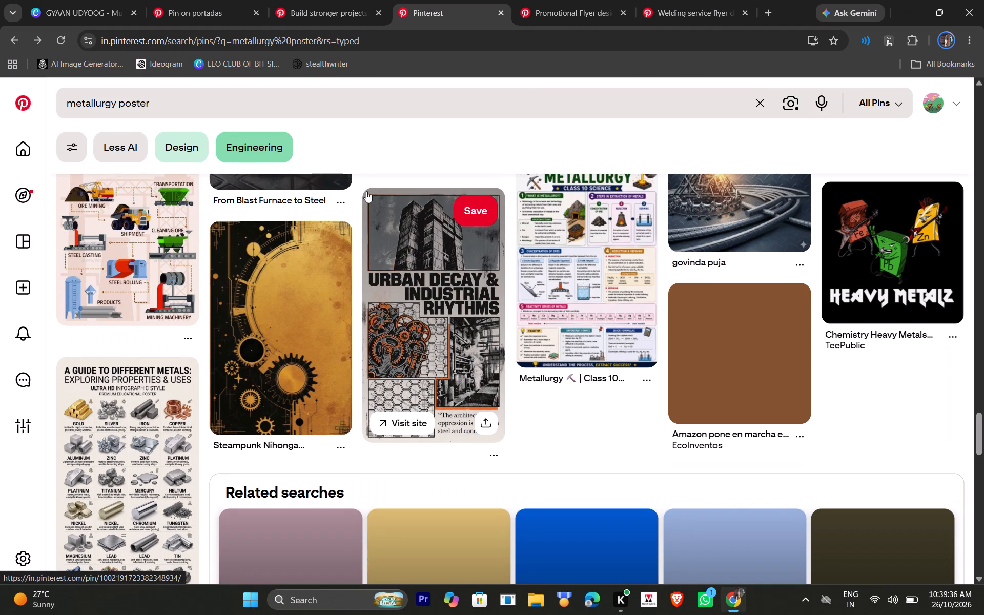
{"action": "scroll", "coordinate": [352, 177], "scroll_direction": "up", "scroll_amount": 20}
{"action": "scroll", "coordinate": [352, 177], "scroll_direction": "up", "scroll_amount": 12}
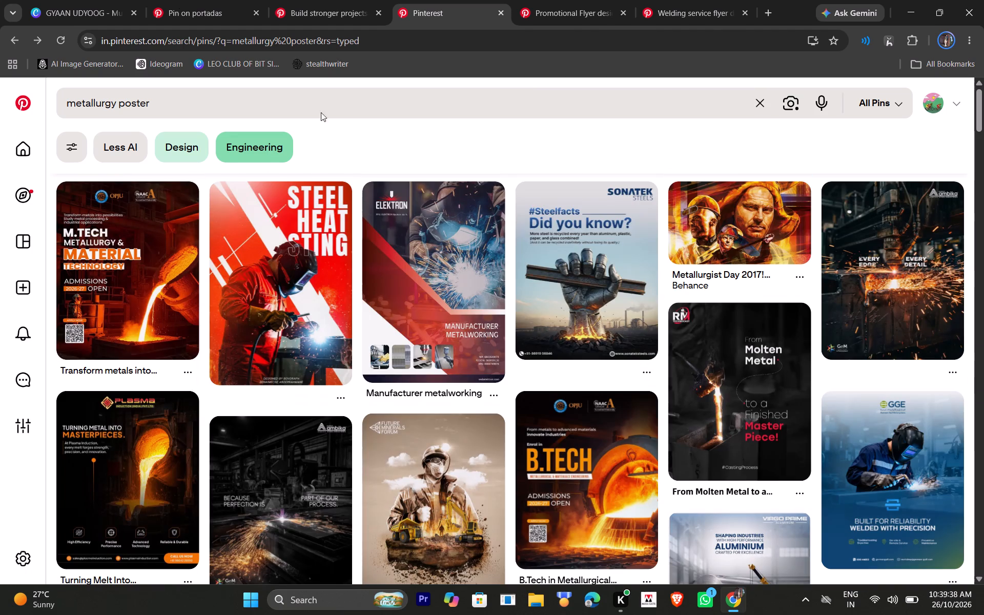
Switch back to the GYAAN UDYOOG design in Canva and duplicate page 1.
{"action": "left_click", "coordinate": [78, 0]}
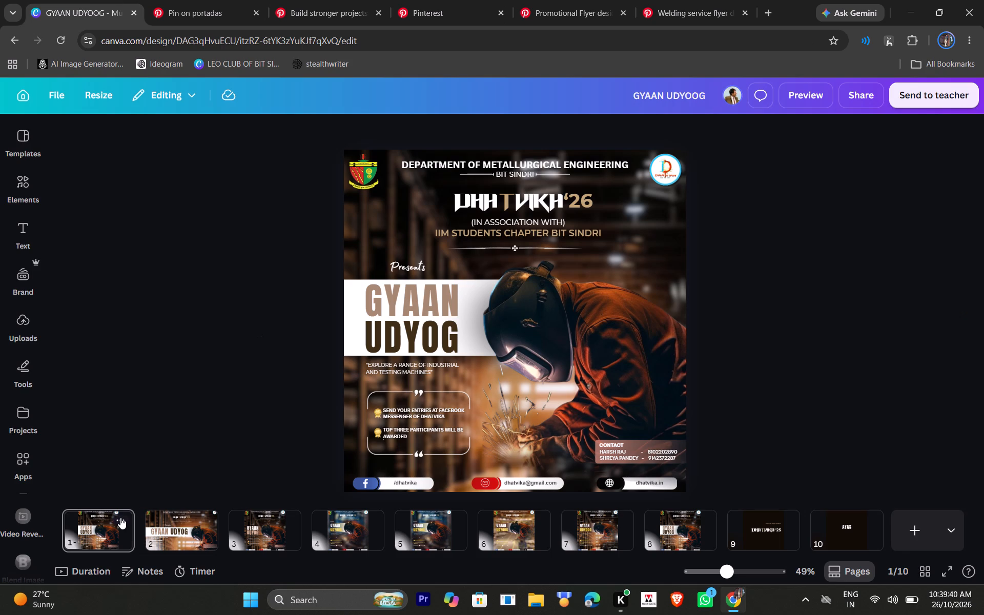
{"action": "left_click", "coordinate": [124, 518]}
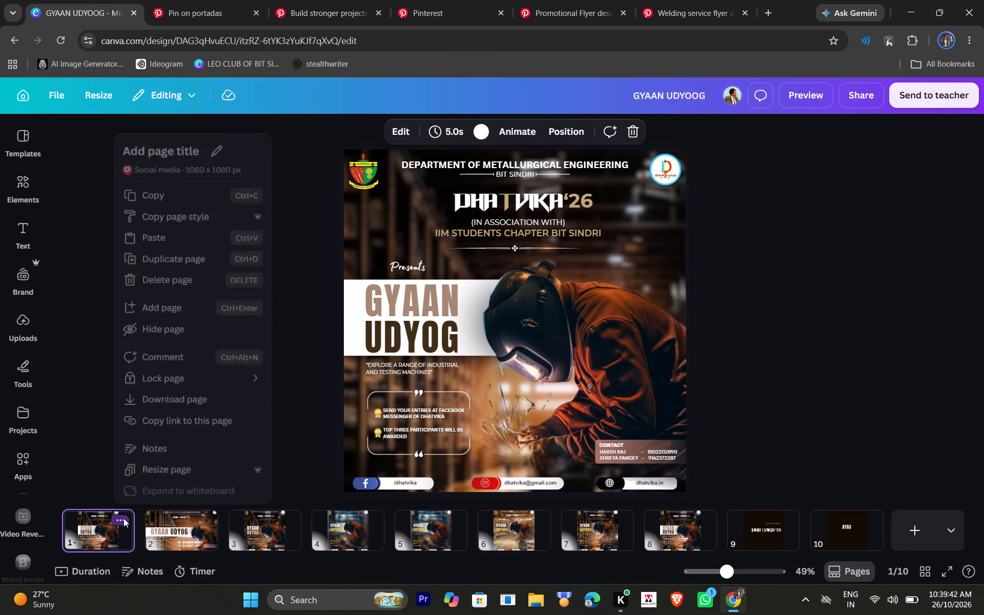
{"action": "left_click", "coordinate": [183, 258]}
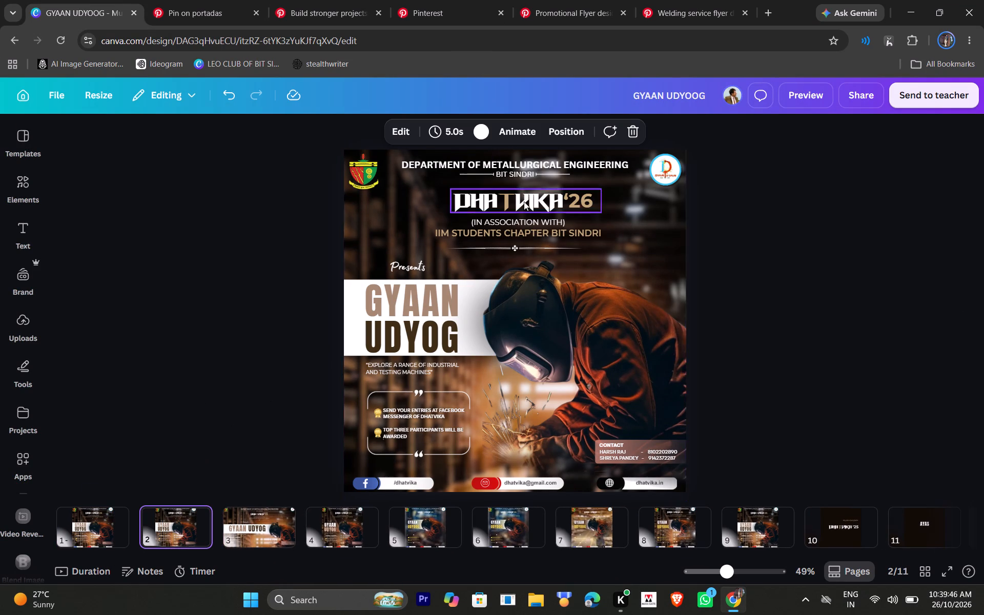
On the duplicated page 2, replace the year beside the DHATVIKA title with 27.
{"action": "double_click", "coordinate": [580, 204]}
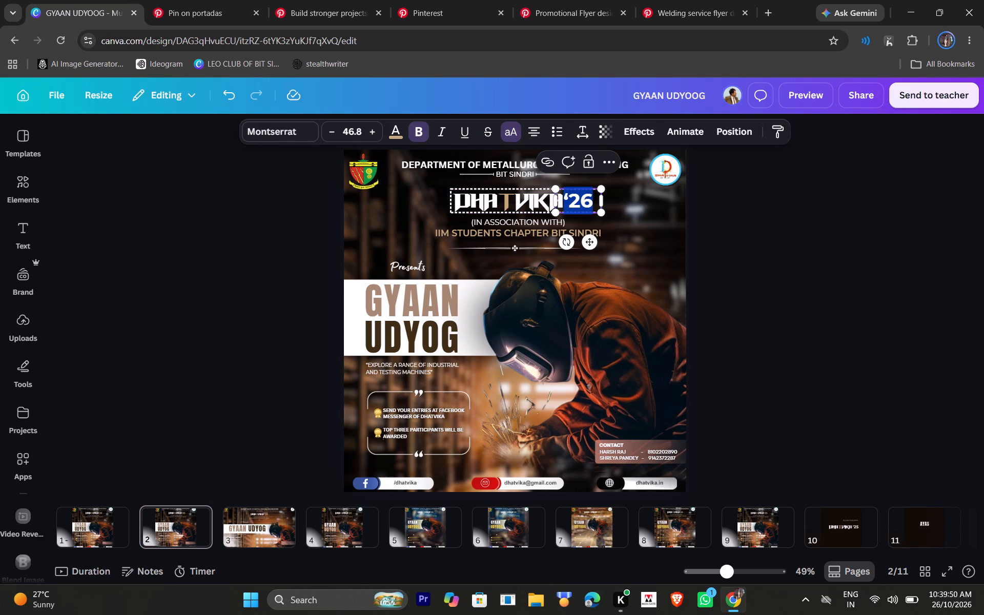
{"action": "key", "text": "2"}
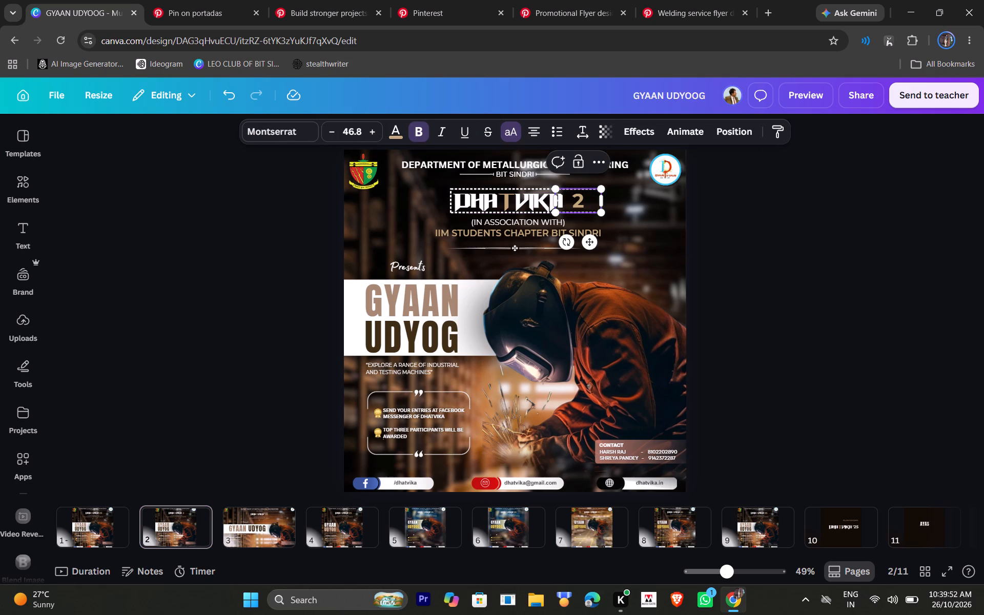
{"action": "key", "text": "7"}
{"action": "left_click", "coordinate": [755, 256]}
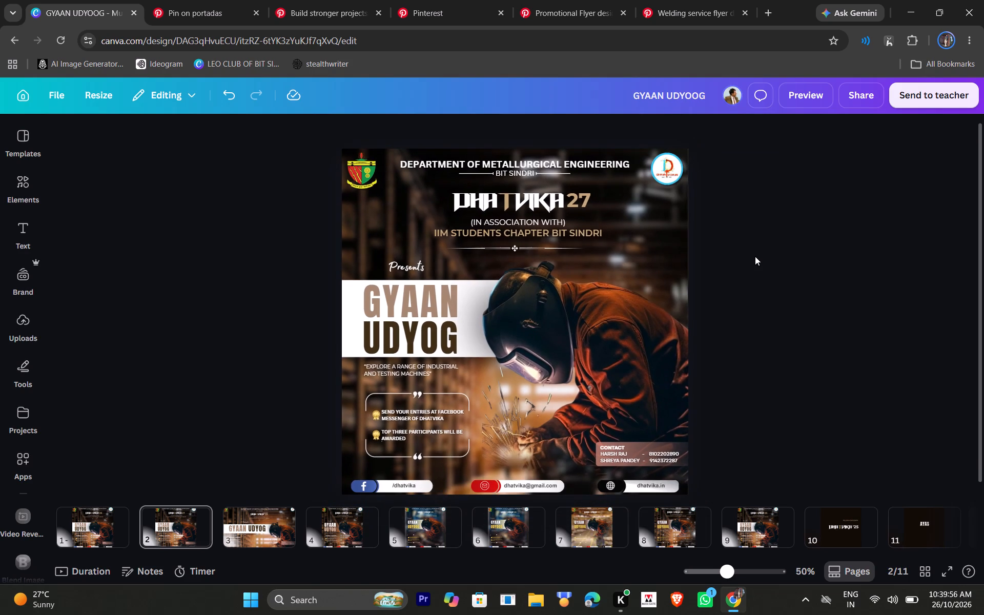
Delete the welder image from page 2.
{"action": "left_click", "coordinate": [627, 319]}
{"action": "key", "text": "BackSpace"}
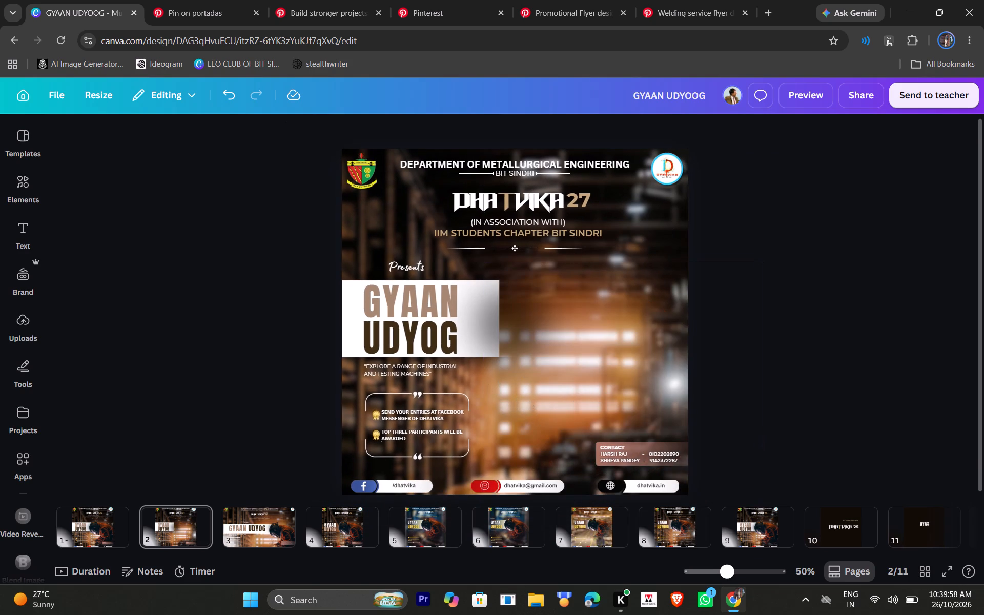
Unlock and delete the blurred warehouse background on page 2, and delete the blurred welder image behind it.
{"action": "left_click", "coordinate": [609, 316]}
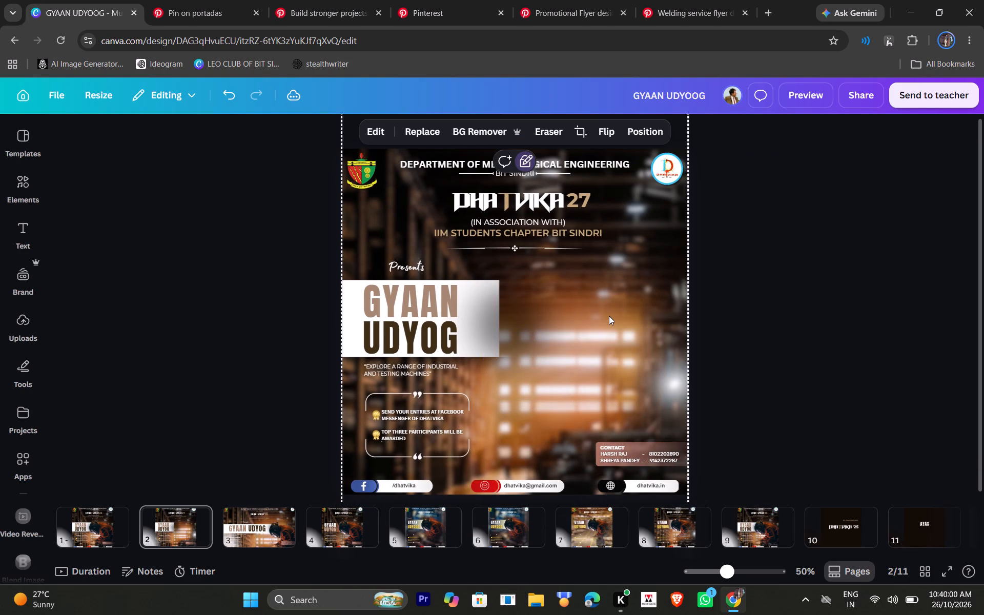
{"action": "key", "text": "BackSpace"}
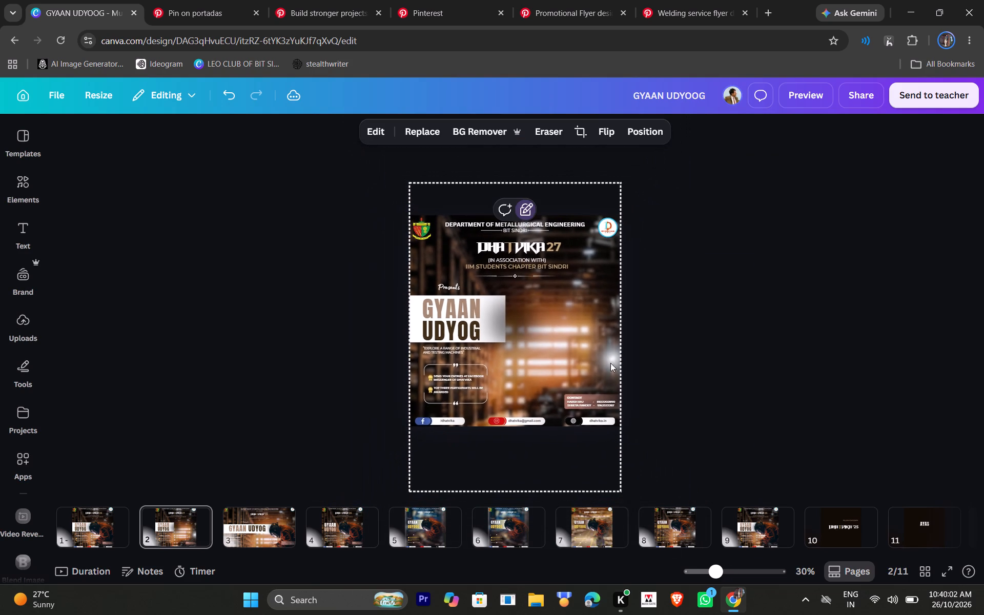
{"action": "left_click", "coordinate": [526, 200]}
{"action": "left_click", "coordinate": [526, 200]}
{"action": "left_click", "coordinate": [534, 198]}
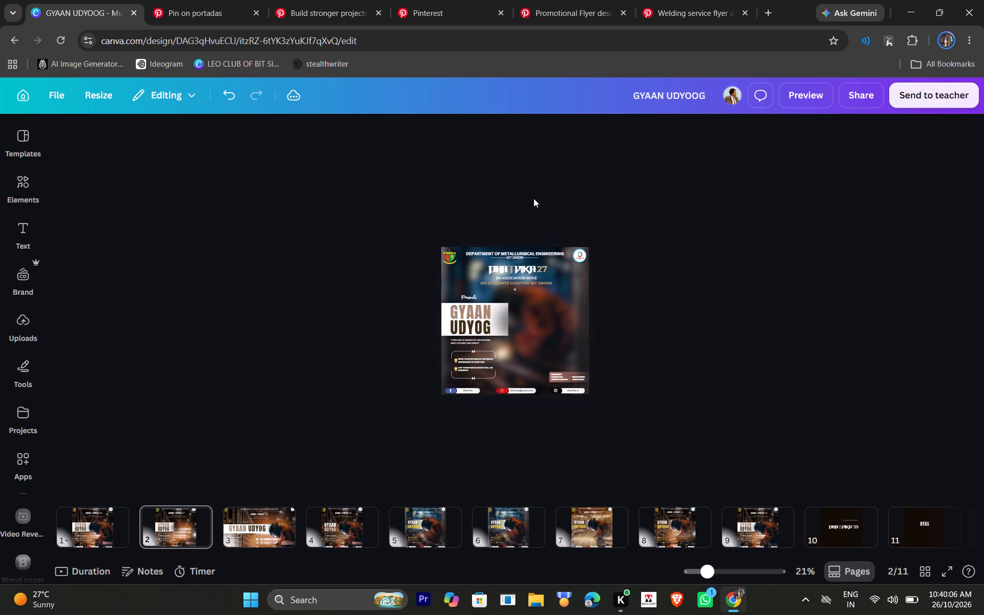
{"action": "left_click", "coordinate": [565, 342]}
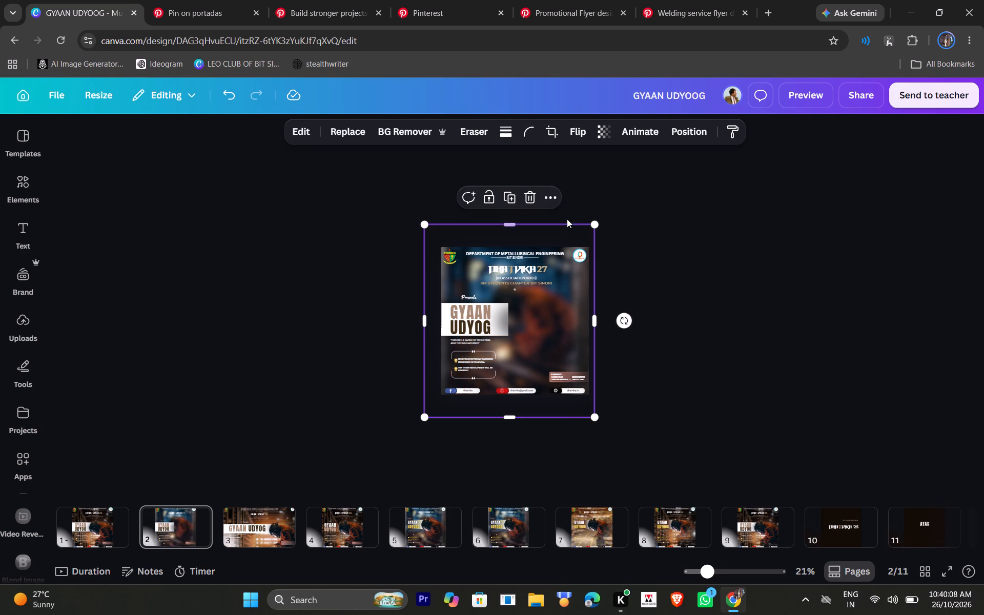
{"action": "left_click", "coordinate": [531, 192]}
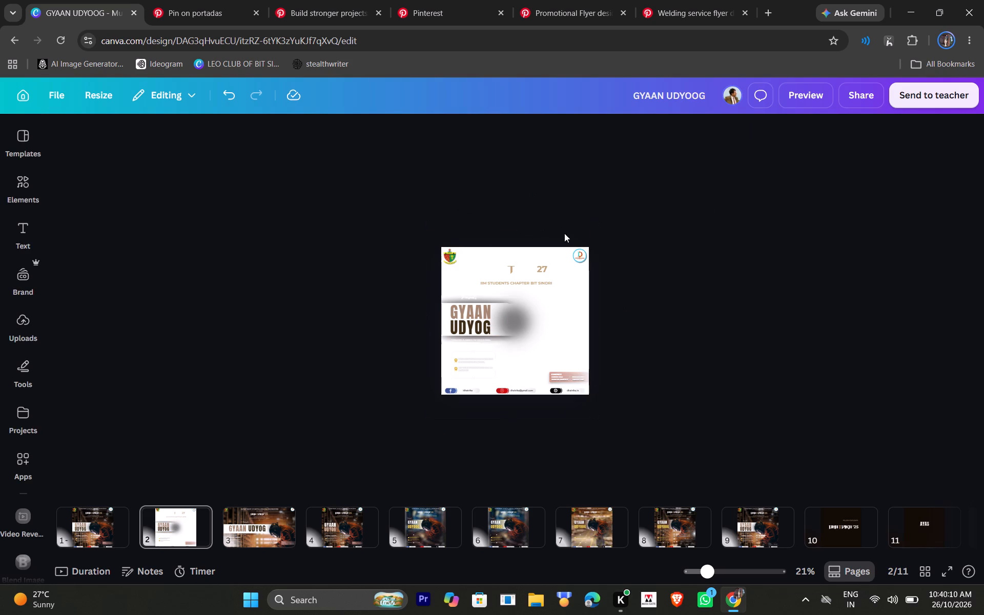
Copy the IRONBOND "Strength That Lasts Forever" flyer image from its Pinterest pin and place it on page 2 of the Canva design.
{"action": "left_click", "coordinate": [598, 0]}
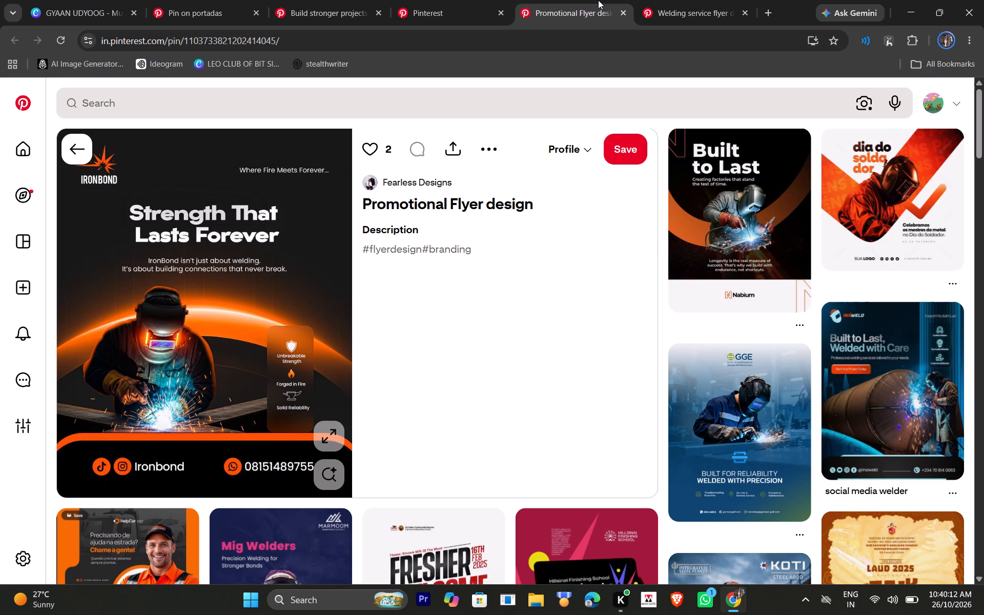
{"action": "right_click", "coordinate": [202, 289]}
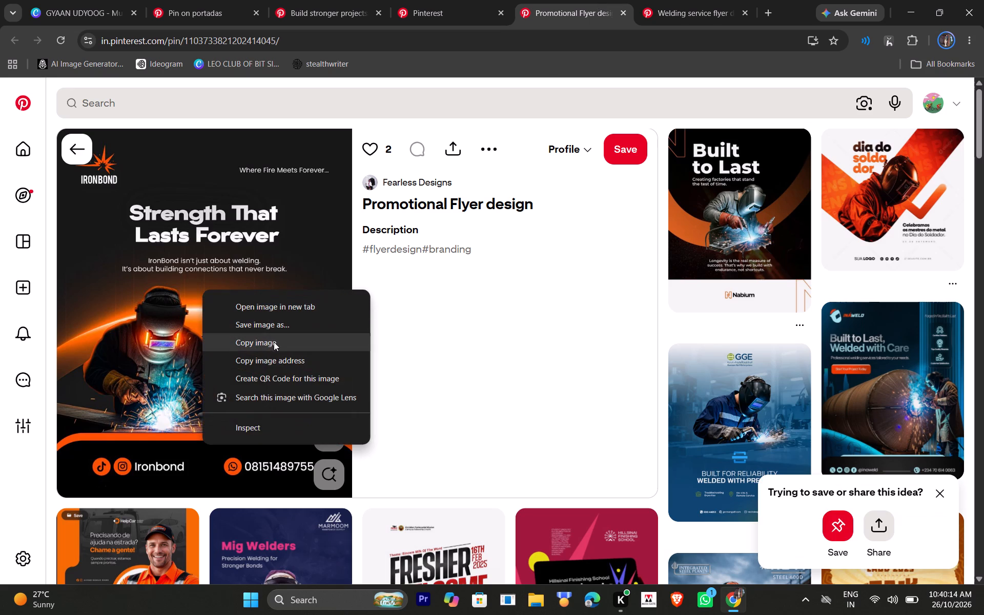
{"action": "left_click", "coordinate": [275, 342]}
{"action": "left_click", "coordinate": [121, 2]}
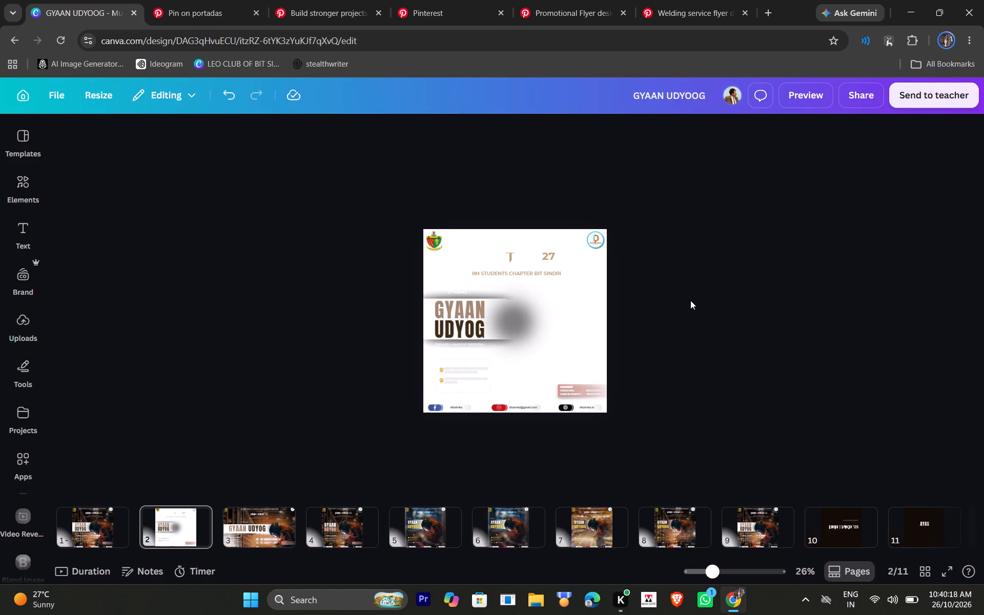
{"action": "key", "text": "ctrl+v"}
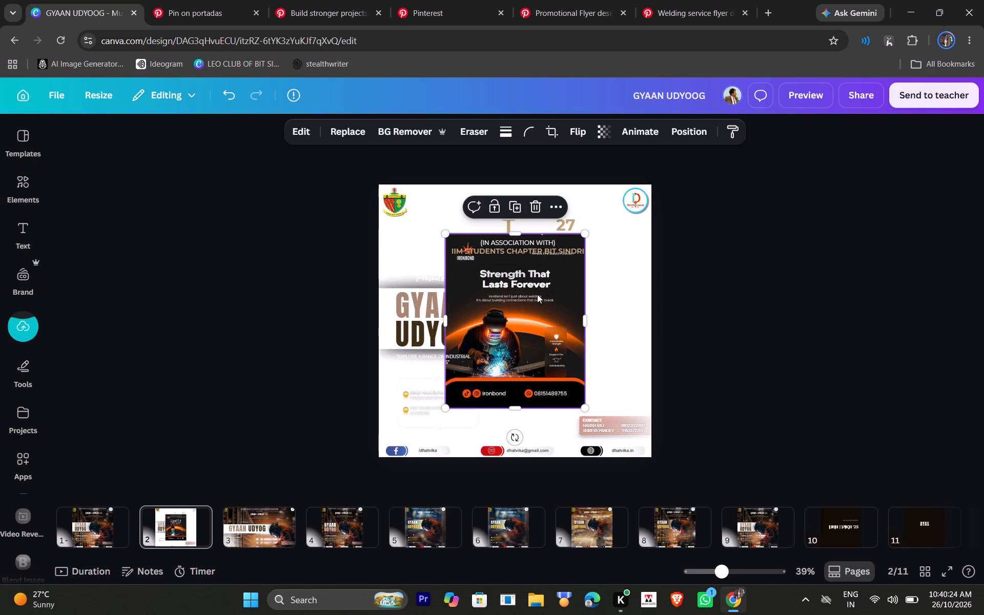
{"action": "left_click_drag", "start_coordinate": [537, 294], "coordinate": [571, 304]}
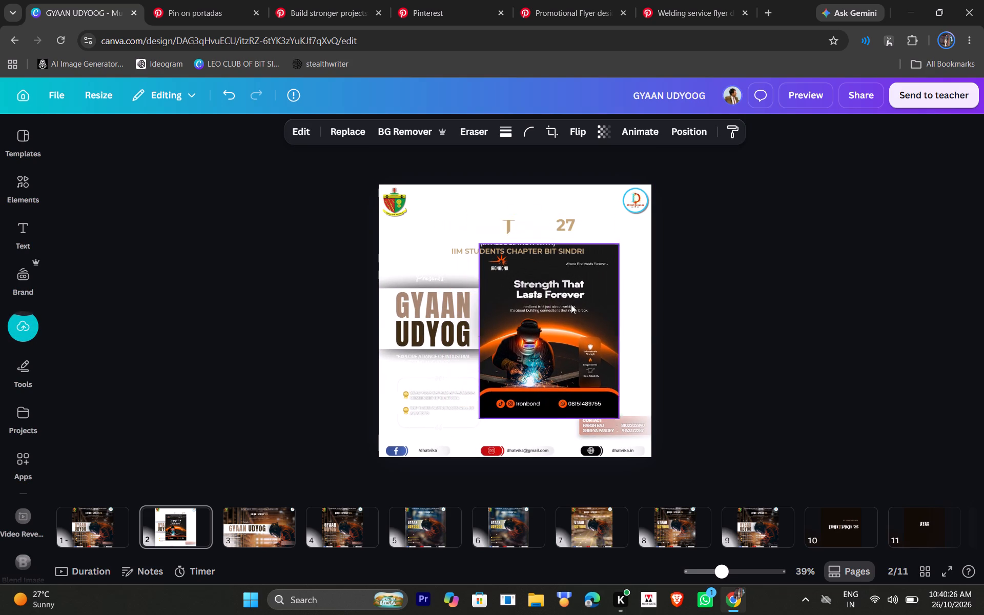
Duplicate page 2.
{"action": "left_click", "coordinate": [203, 515]}
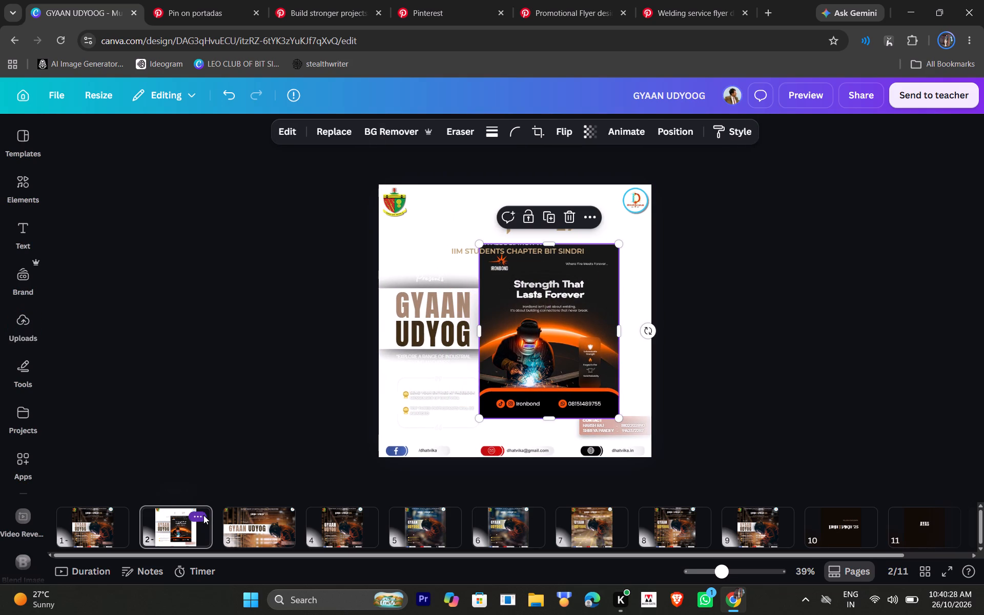
{"action": "left_click", "coordinate": [268, 249]}
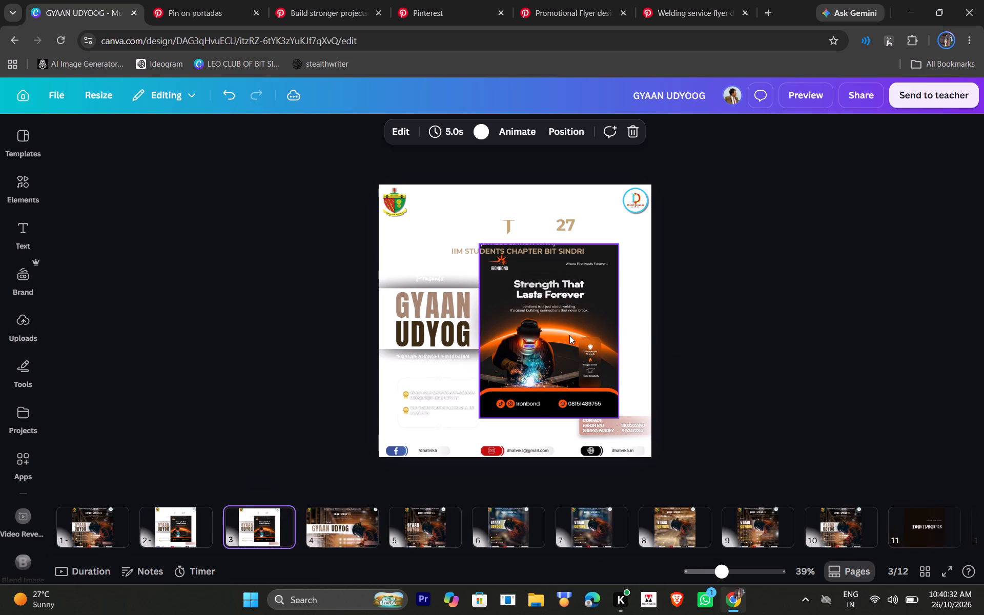
On page 3, move the flyer image aside and delete the GYAAN UDYOG title, its backing shapes, Presents, the tagline and the entries box.
{"action": "left_click_drag", "start_coordinate": [569, 335], "coordinate": [613, 333]}
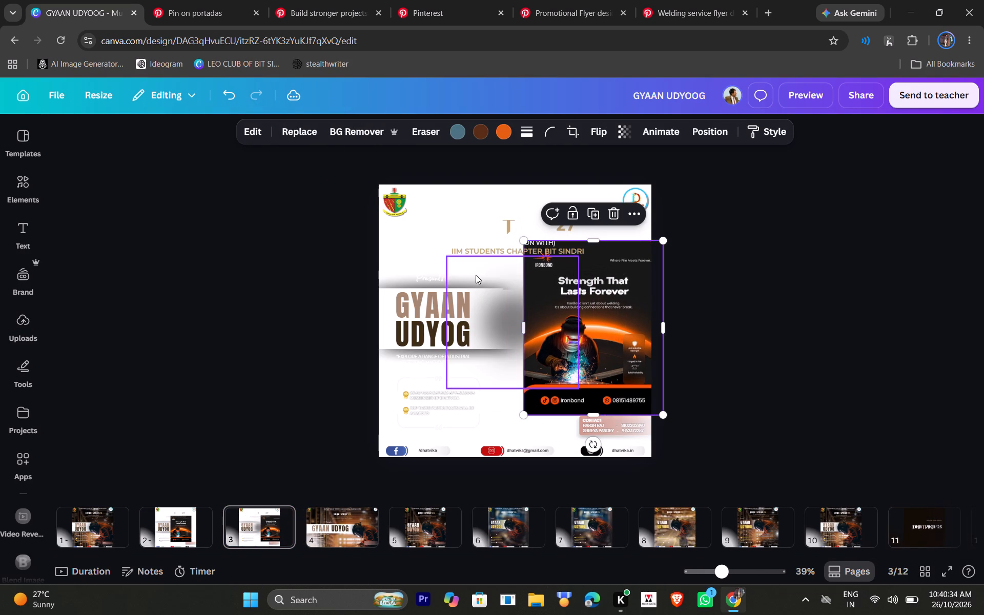
{"action": "left_click", "coordinate": [445, 300]}
{"action": "key", "text": "BackSpace"}
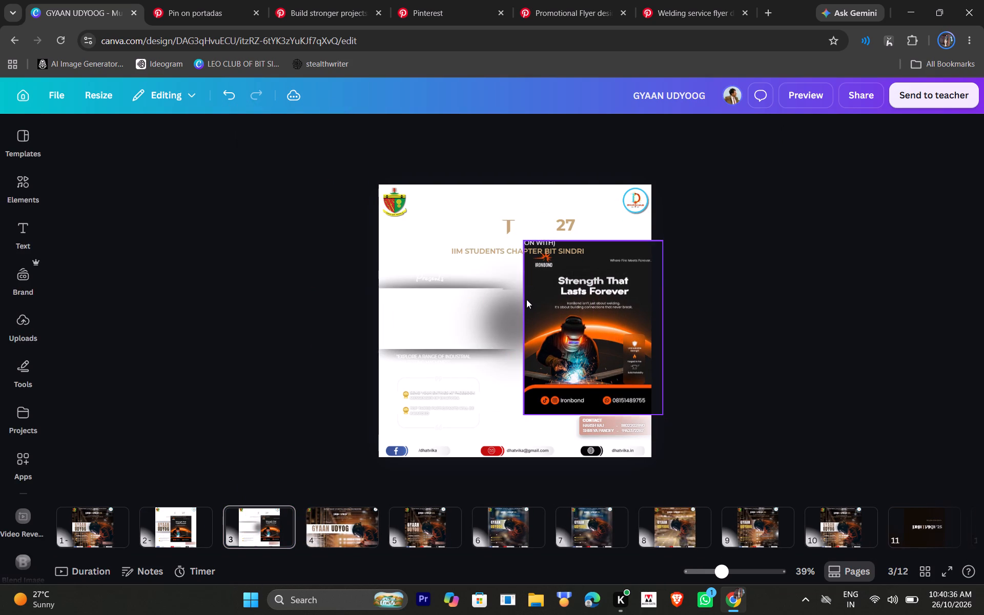
{"action": "left_click", "coordinate": [509, 297]}
{"action": "key", "text": "BackSpace"}
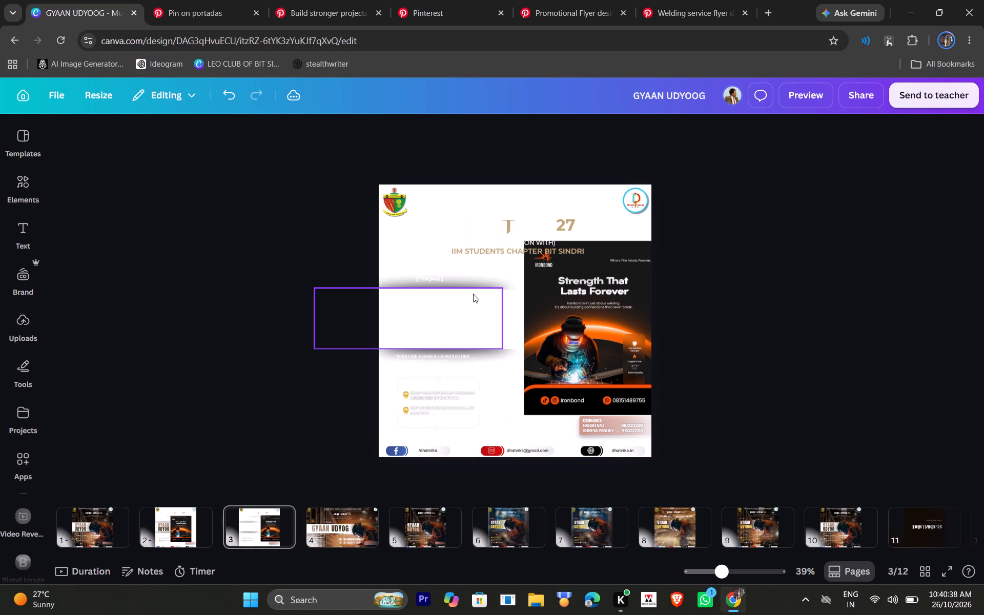
{"action": "left_click", "coordinate": [472, 291]}
{"action": "key", "text": "BackSpace"}
{"action": "left_click", "coordinate": [449, 278]}
{"action": "key", "text": "BackSpace"}
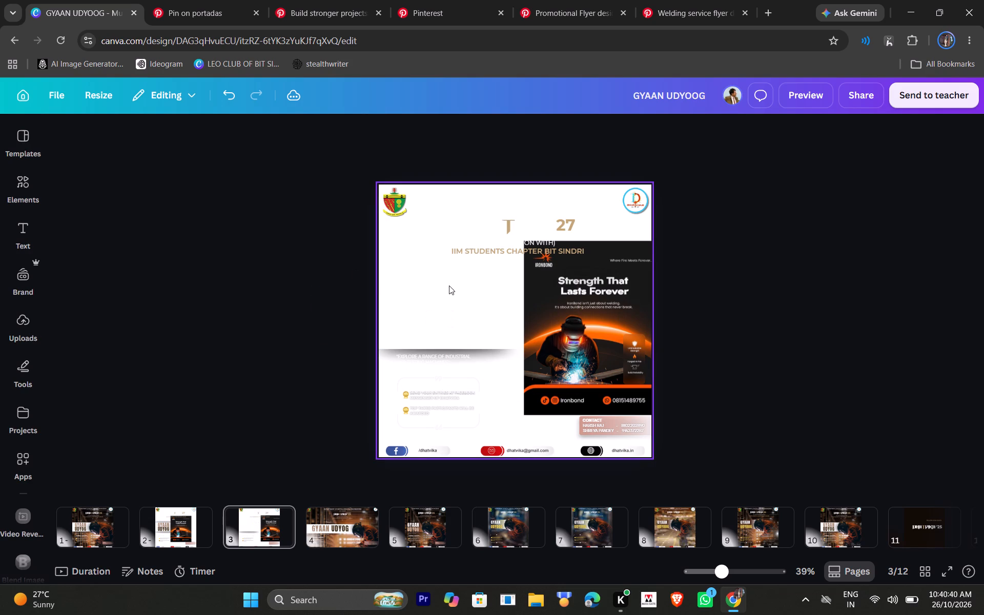
{"action": "left_click", "coordinate": [426, 282]}
{"action": "key", "text": "BackSpace"}
{"action": "left_click_drag", "start_coordinate": [428, 300], "coordinate": [499, 430]}
{"action": "key", "text": "BackSpace"}
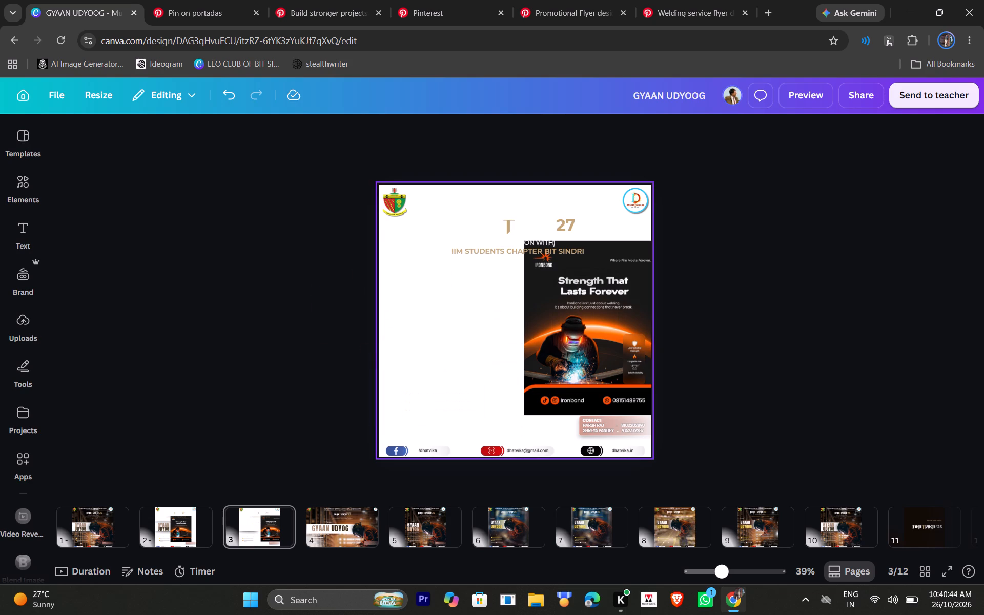
Align the flyer image with page 3's top-left corner, enlarge it to about 1,081 by 1,351 to span the page width, and shift it slightly upward.
{"action": "left_click_drag", "start_coordinate": [582, 311], "coordinate": [501, 319]}
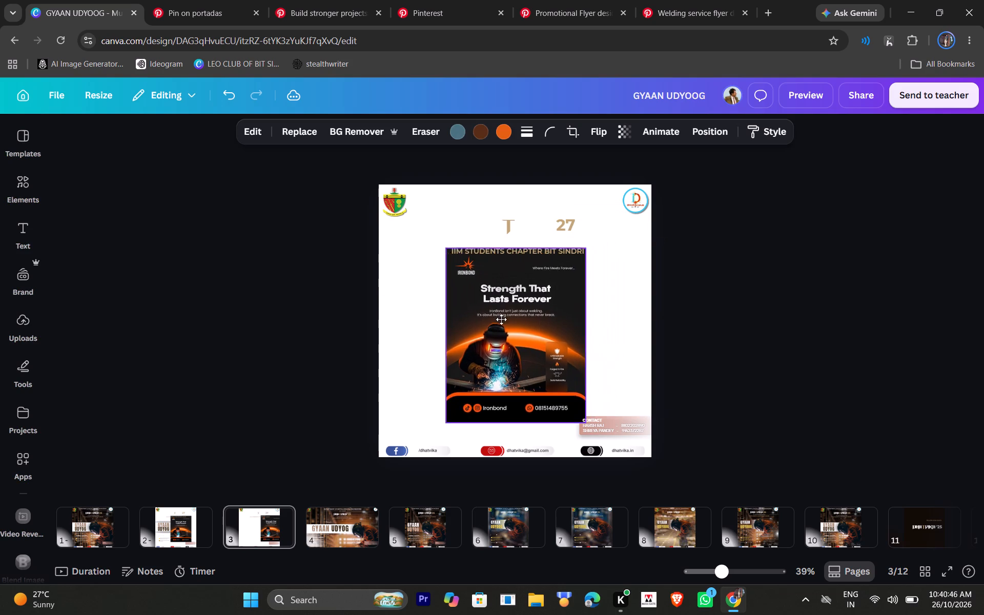
{"action": "left_click_drag", "start_coordinate": [501, 319], "coordinate": [437, 256]}
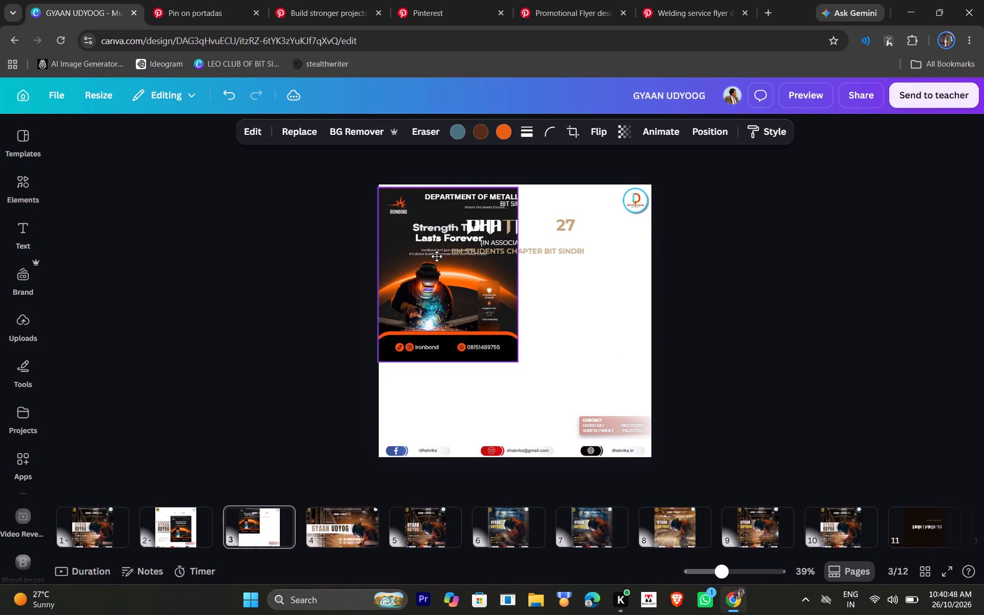
{"action": "left_click_drag", "start_coordinate": [437, 256], "coordinate": [436, 254]}
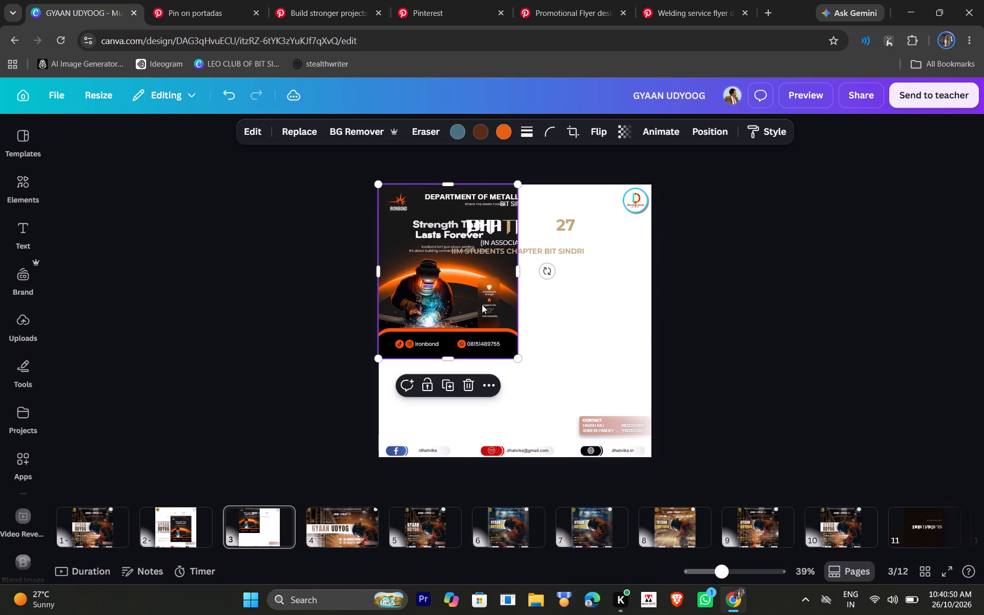
{"action": "left_click_drag", "start_coordinate": [518, 357], "coordinate": [646, 430]}
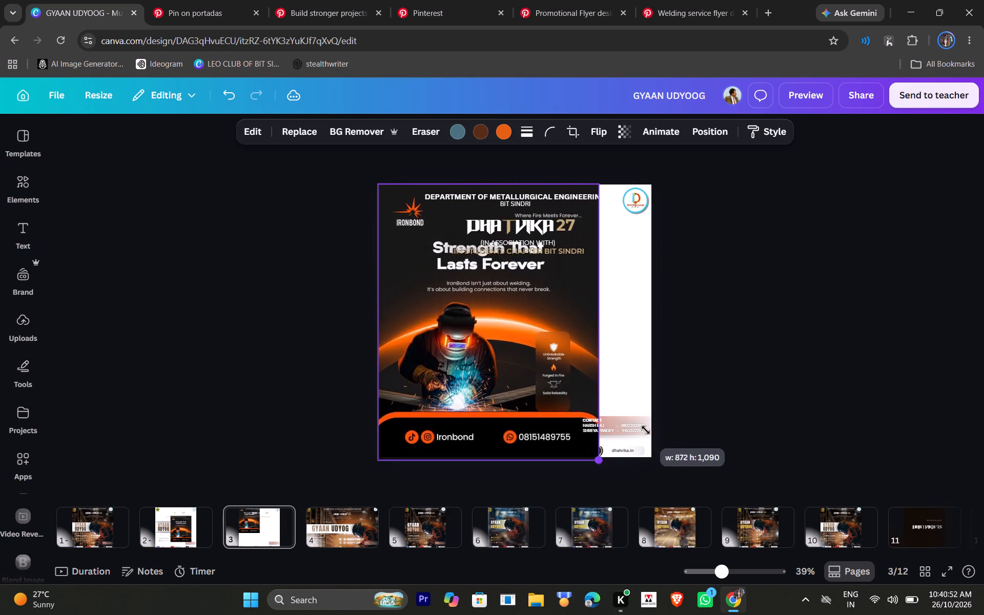
{"action": "left_click_drag", "start_coordinate": [646, 430], "coordinate": [712, 473]}
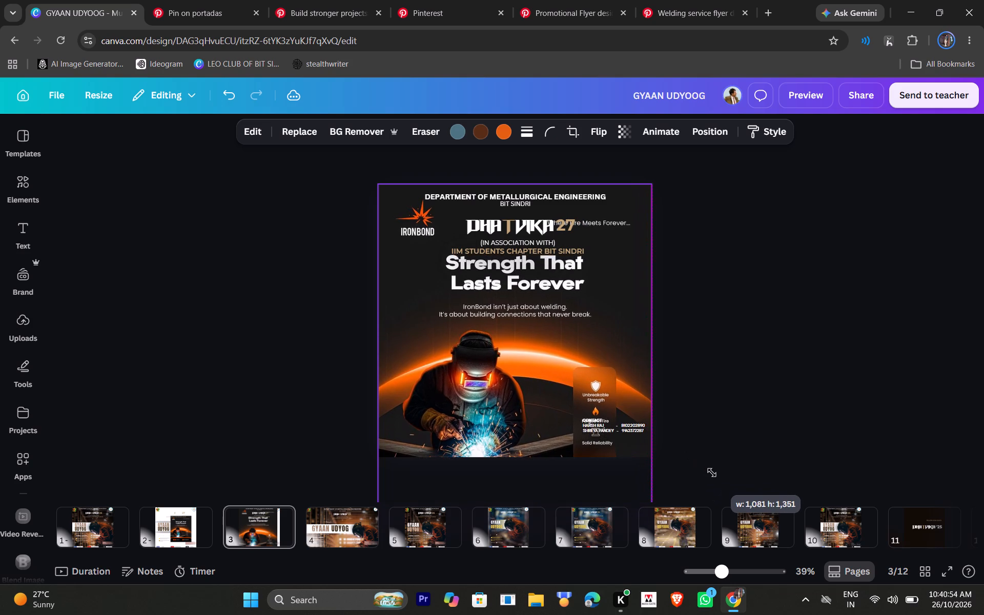
{"action": "left_click_drag", "start_coordinate": [712, 473], "coordinate": [715, 474]}
{"action": "left_click_drag", "start_coordinate": [527, 393], "coordinate": [527, 368]}
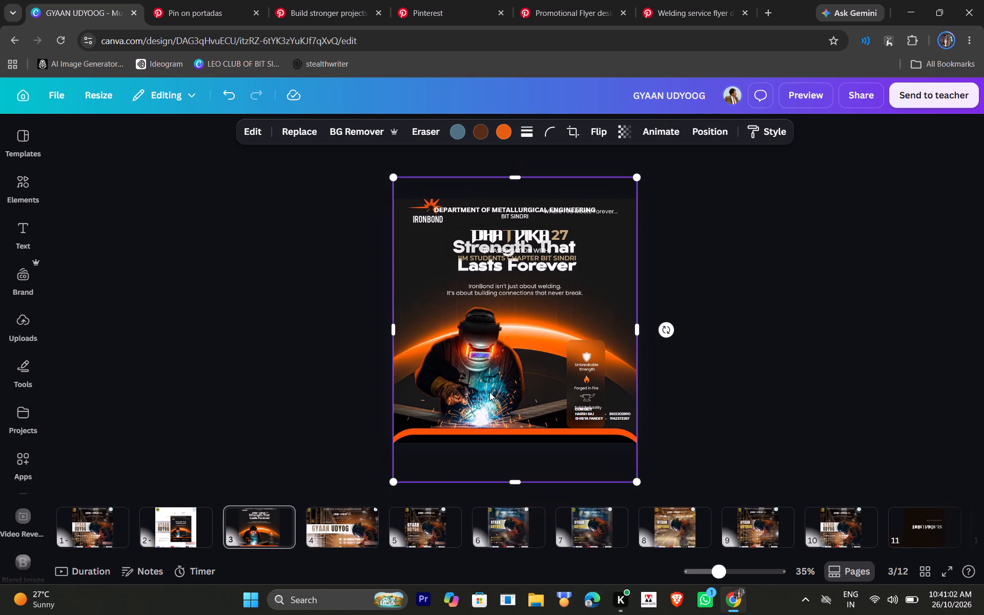
Crop the flyer image to a 1:1 ratio framing the welder and headline, and align it over page 3.
{"action": "left_click", "coordinate": [572, 130]}
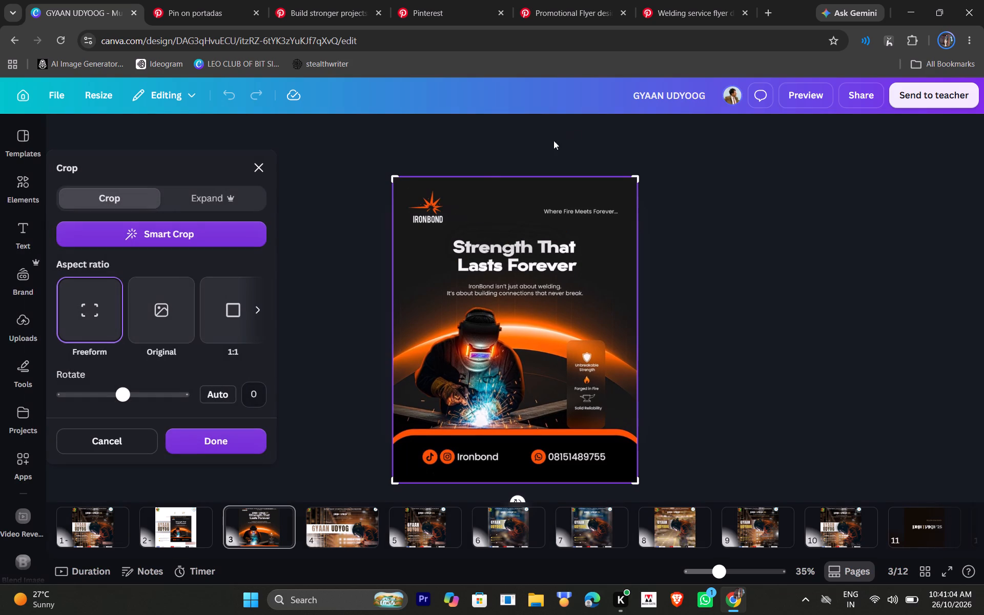
{"action": "left_click", "coordinate": [234, 339]}
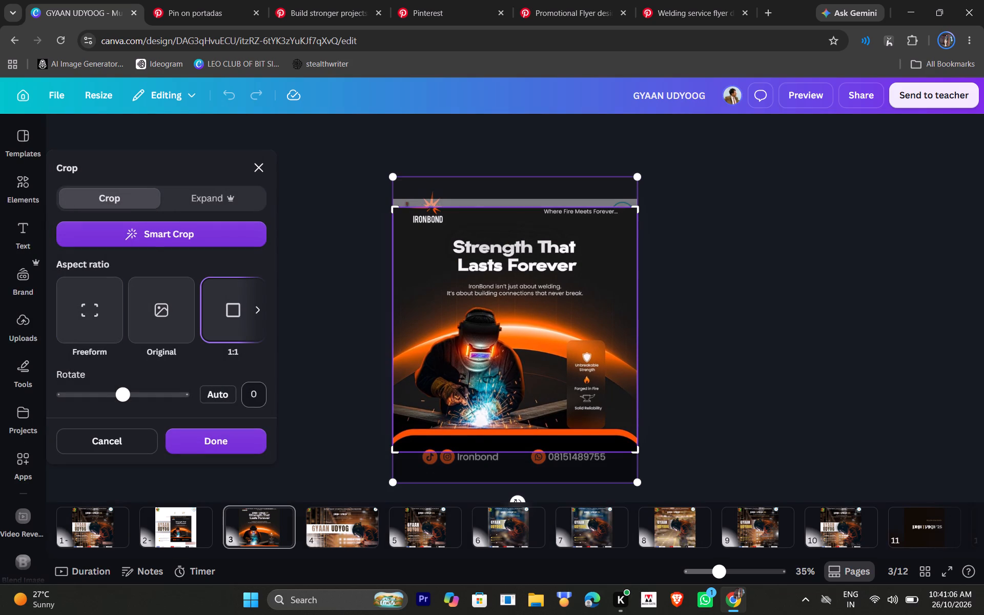
{"action": "left_click_drag", "start_coordinate": [469, 355], "coordinate": [474, 355]}
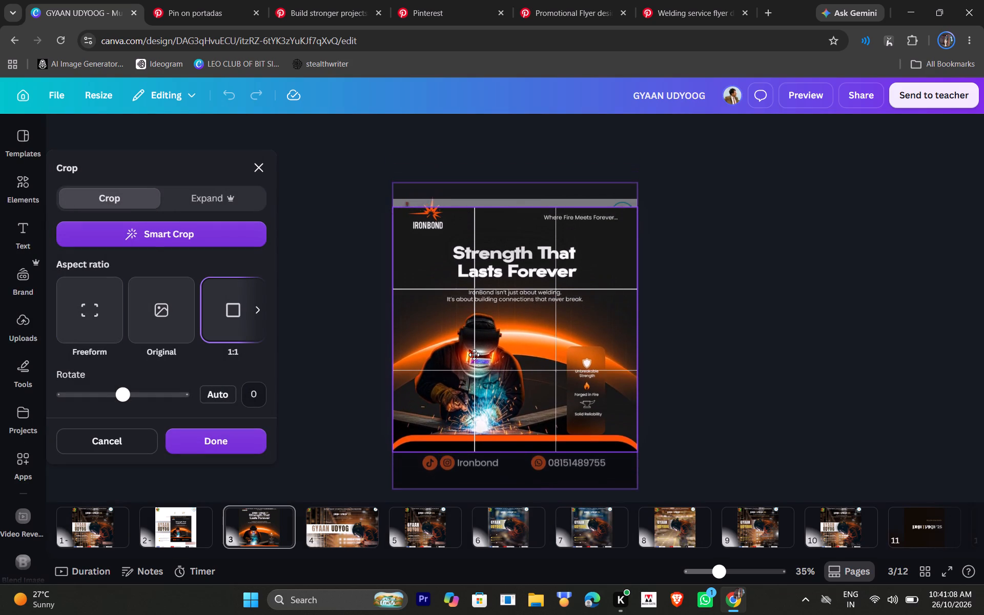
{"action": "left_click_drag", "start_coordinate": [474, 355], "coordinate": [470, 369]}
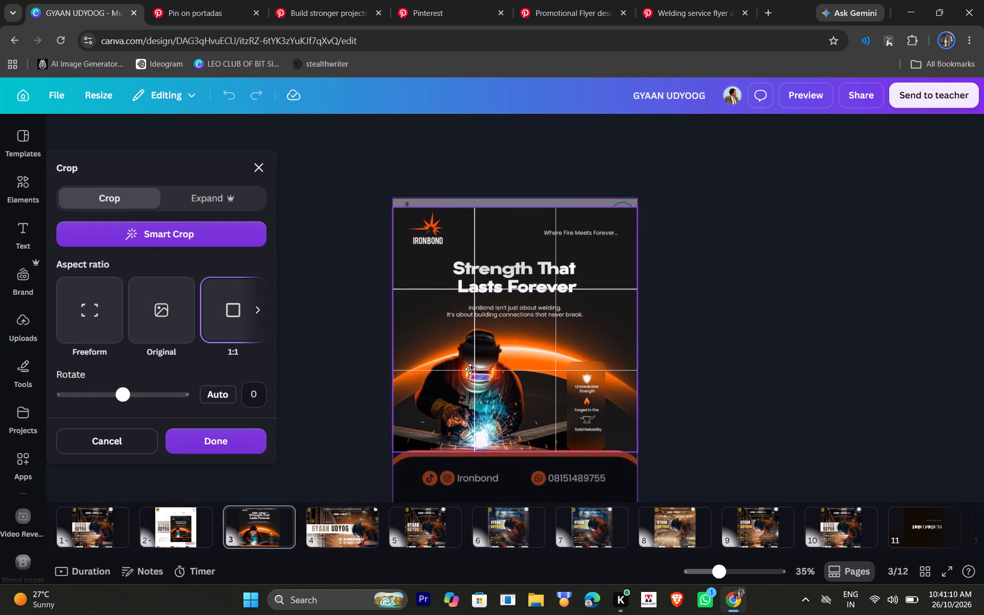
{"action": "left_click_drag", "start_coordinate": [470, 369], "coordinate": [470, 360]}
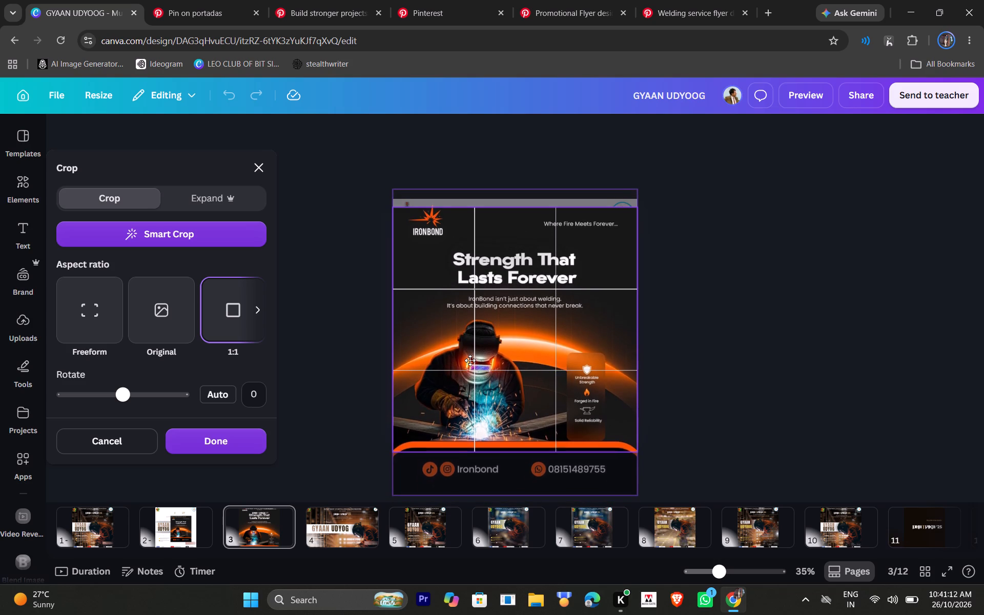
{"action": "left_click_drag", "start_coordinate": [470, 360], "coordinate": [470, 360]}
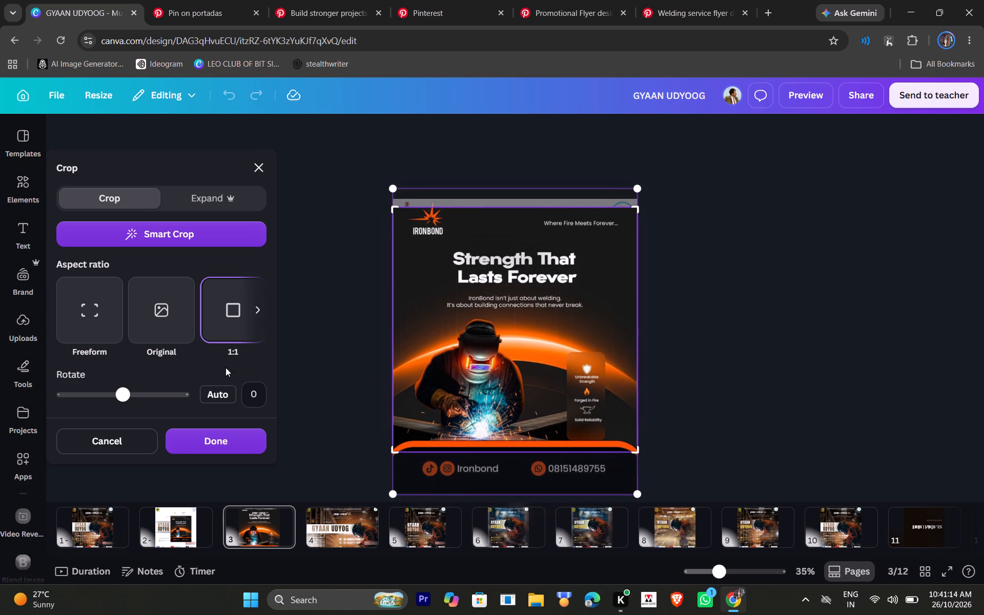
{"action": "left_click", "coordinate": [206, 438]}
{"action": "left_click_drag", "start_coordinate": [501, 334], "coordinate": [500, 323]}
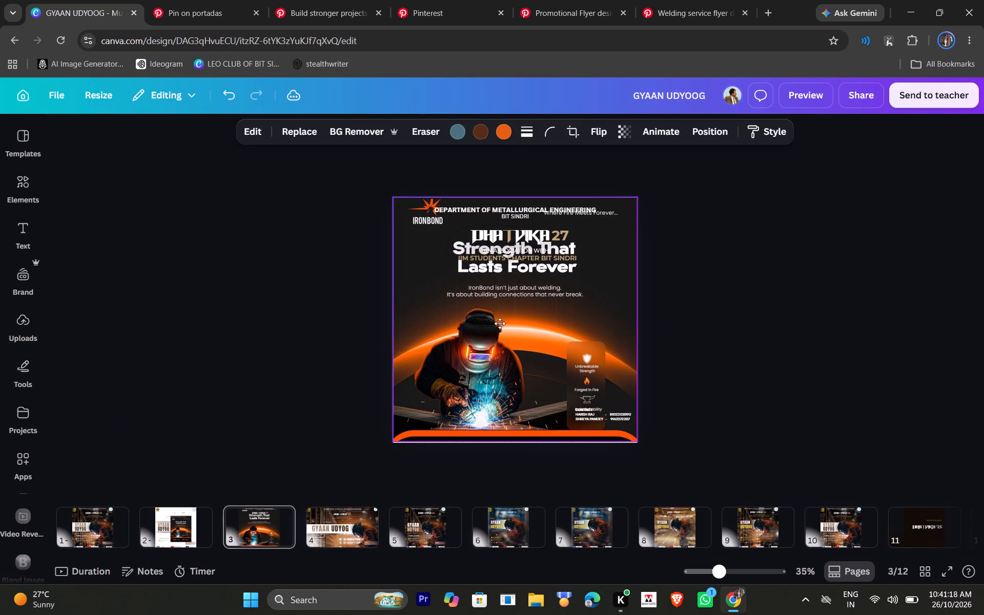
{"action": "left_click_drag", "start_coordinate": [500, 323], "coordinate": [500, 324]}
{"action": "left_click", "coordinate": [723, 294]}
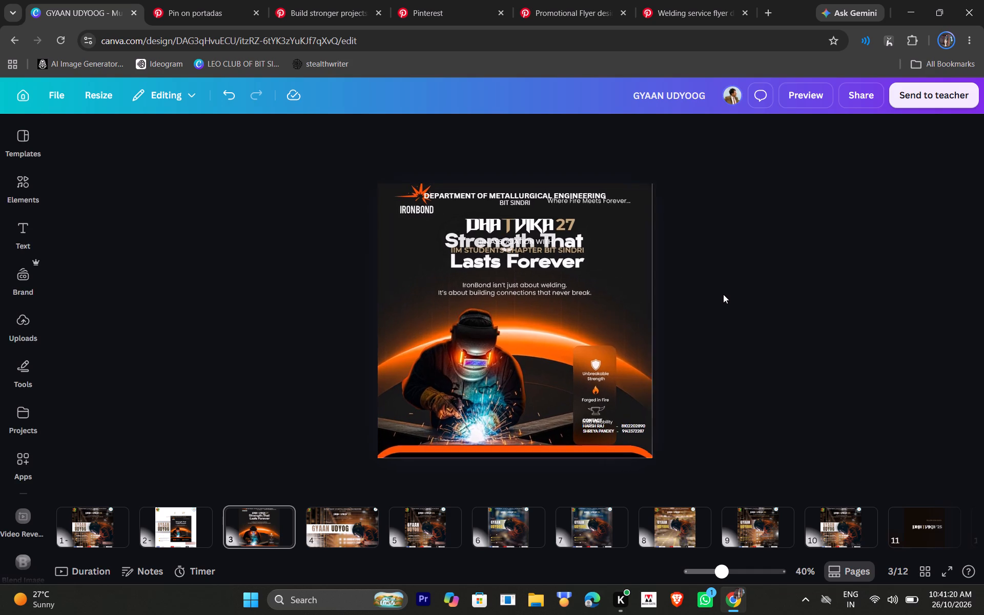
Split the flyer image on page 3 into editable layers with Magic Layers.
{"action": "left_click", "coordinate": [620, 308]}
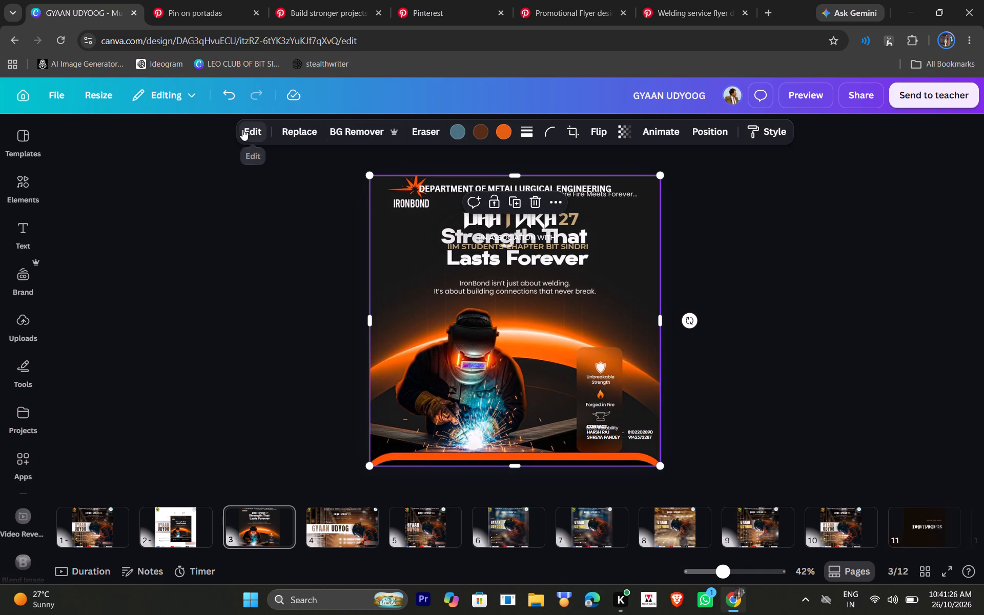
{"action": "left_click", "coordinate": [261, 124]}
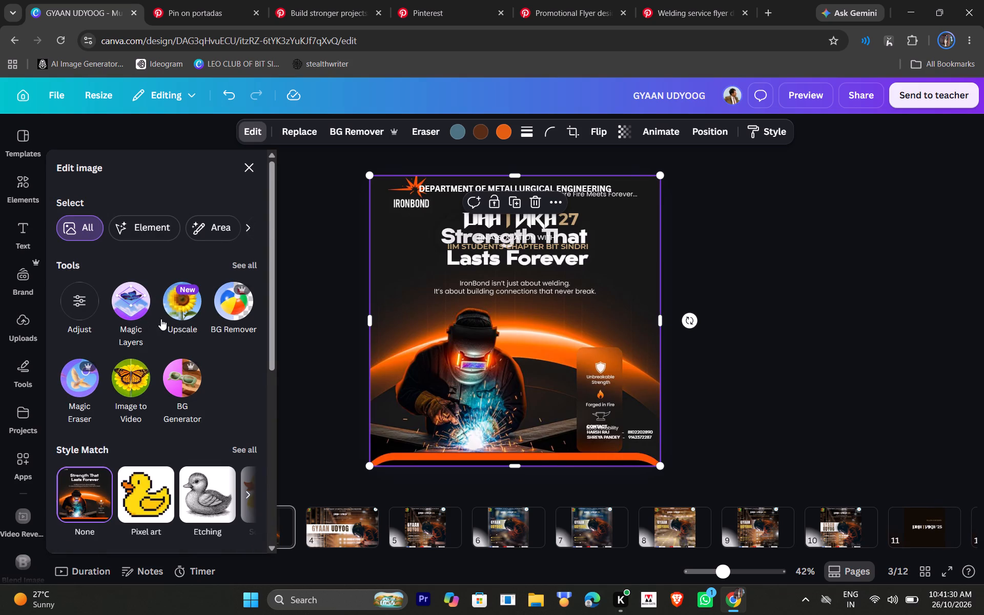
{"action": "left_click", "coordinate": [137, 315]}
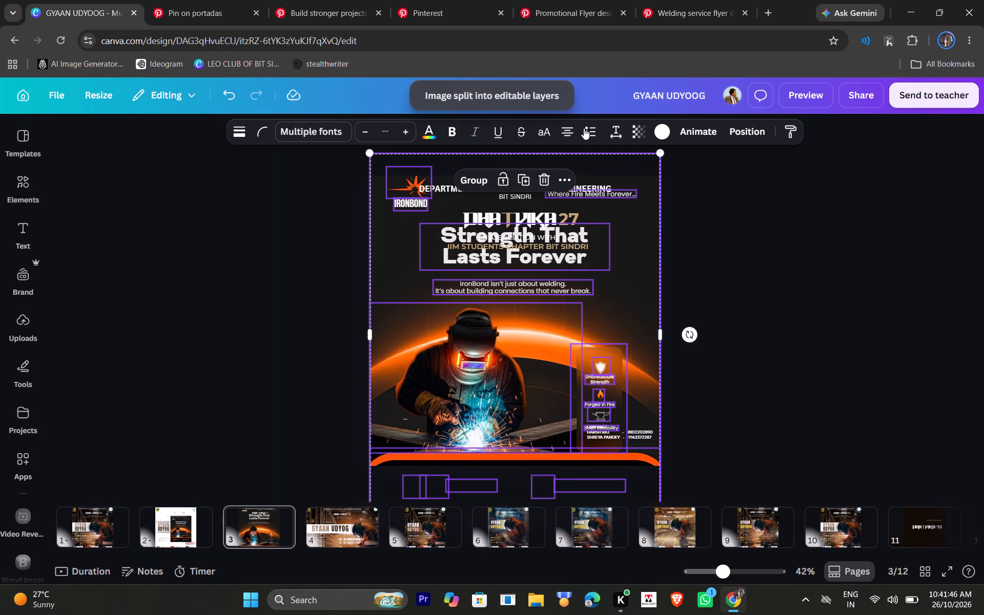
Delete the flyer's IronBond description, Strength That Lasts Forever headline, IRONBOND name, spark logo and Where Fire Meets Forever tagline from page 3.
{"action": "left_click", "coordinate": [790, 255]}
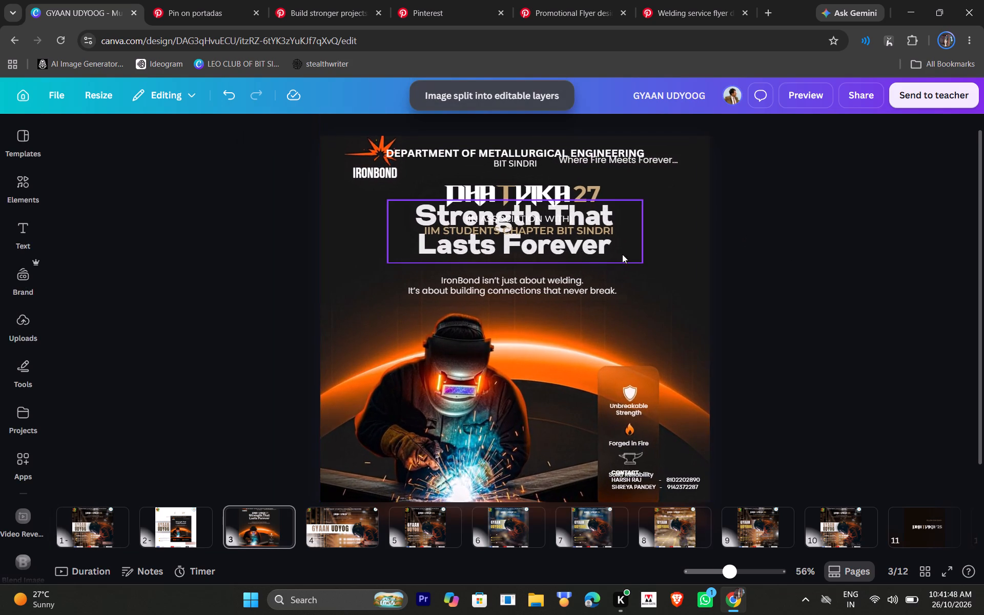
{"action": "left_click", "coordinate": [563, 277]}
{"action": "key", "text": "BackSpace"}
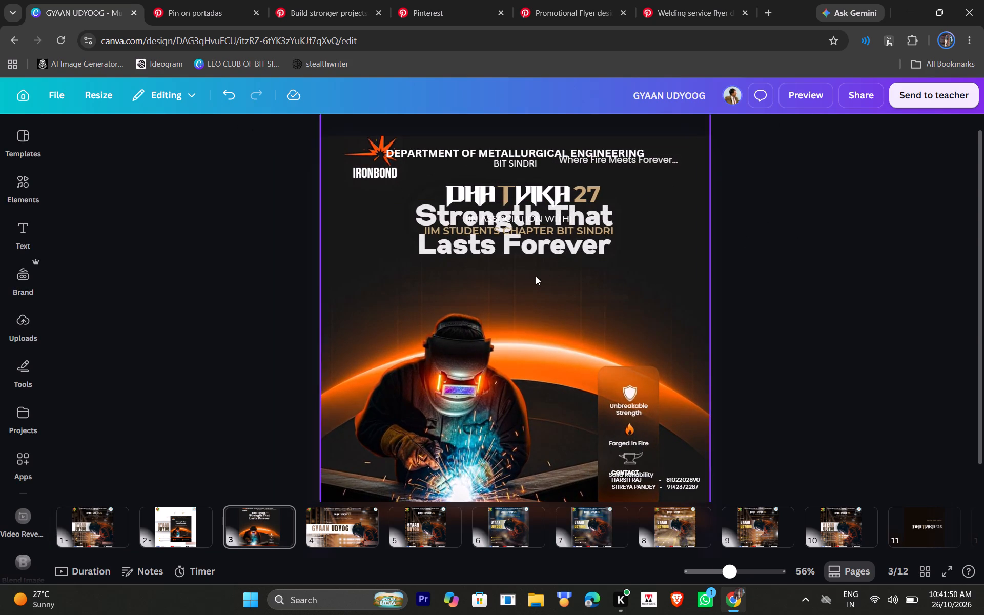
{"action": "left_click", "coordinate": [484, 245]}
{"action": "key", "text": "BackSpace"}
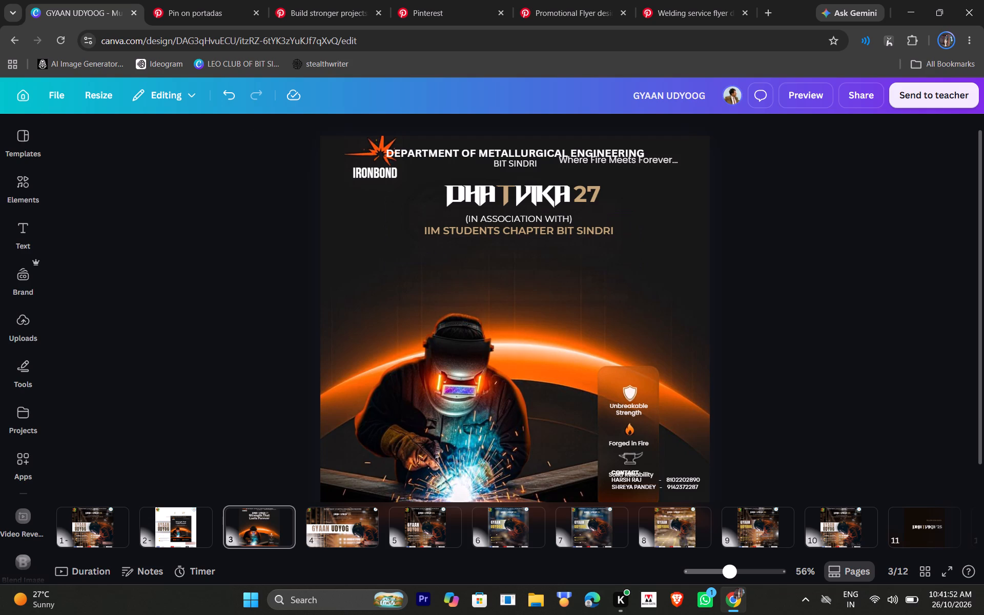
{"action": "scroll", "coordinate": [484, 245], "scroll_direction": "up", "scroll_amount": 1}
{"action": "left_click", "coordinate": [368, 186]}
{"action": "key", "text": "BackSpace"}
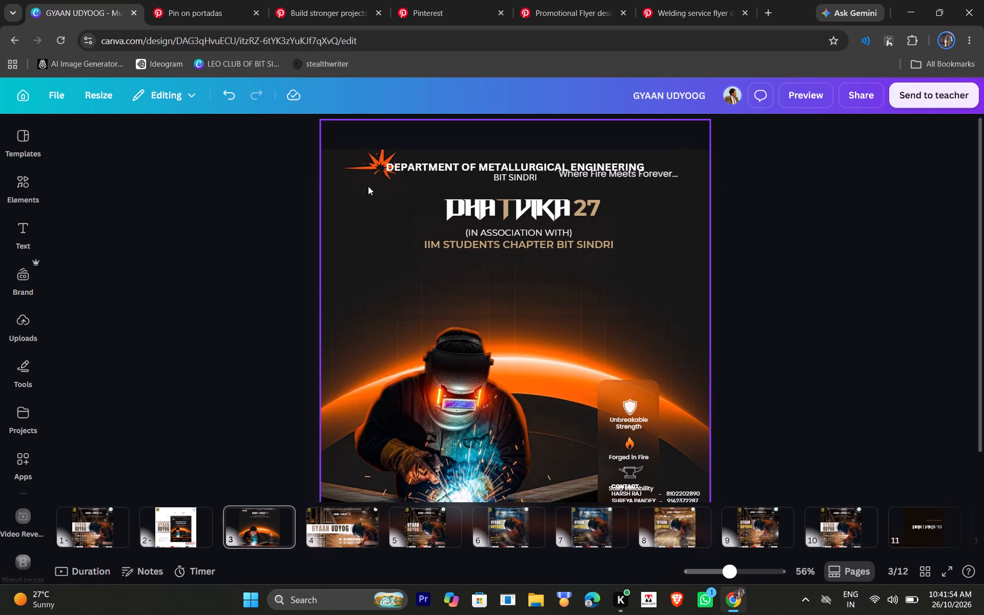
{"action": "left_click", "coordinate": [363, 162]}
{"action": "key", "text": "BackSpace"}
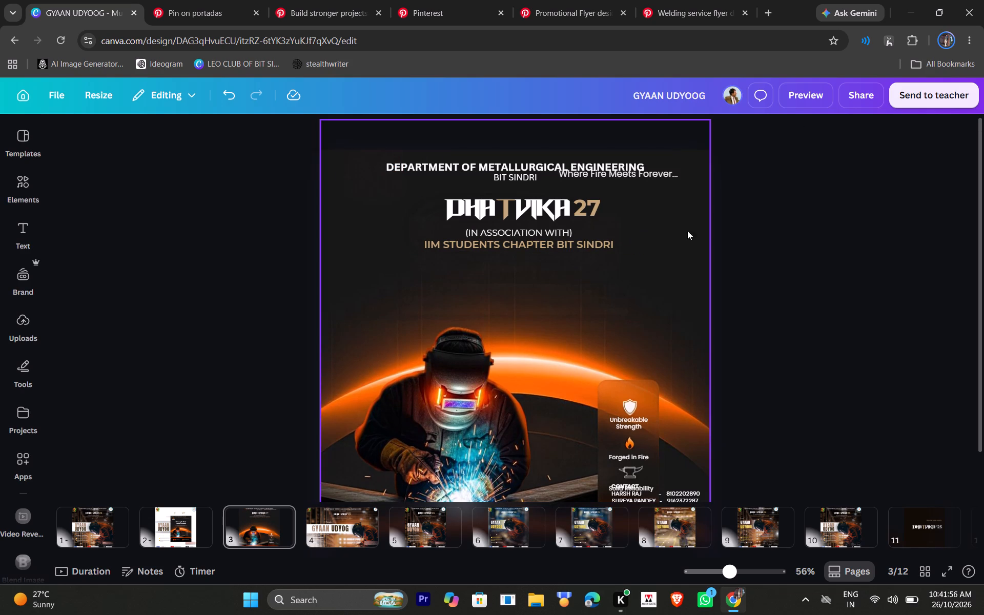
{"action": "left_click", "coordinate": [657, 175]}
{"action": "key", "text": "BackSpace"}
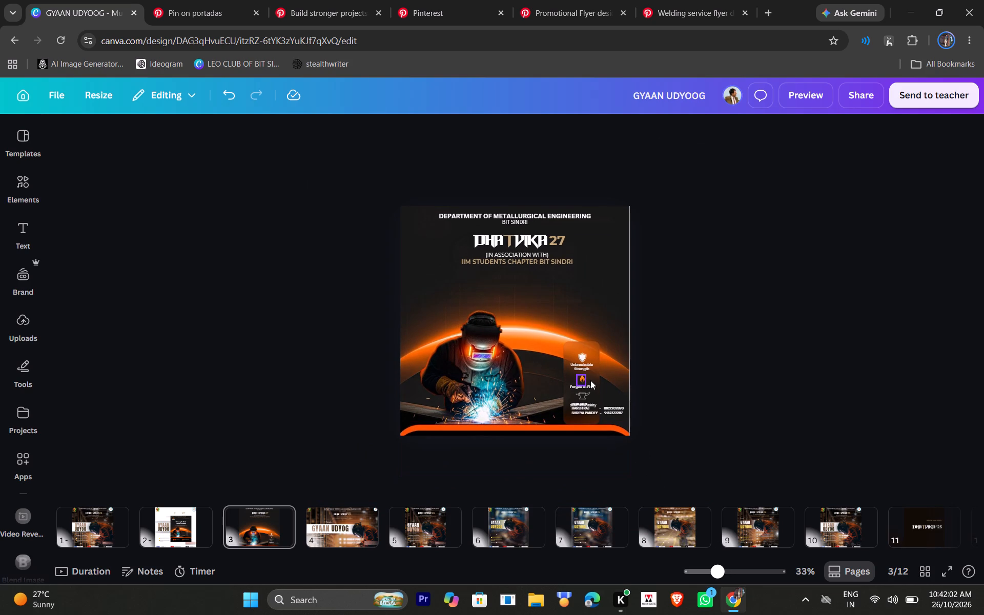
Delete the curved orange band along the bottom of page 3.
{"action": "scroll", "coordinate": [605, 385], "scroll_direction": "down", "scroll_amount": 3}
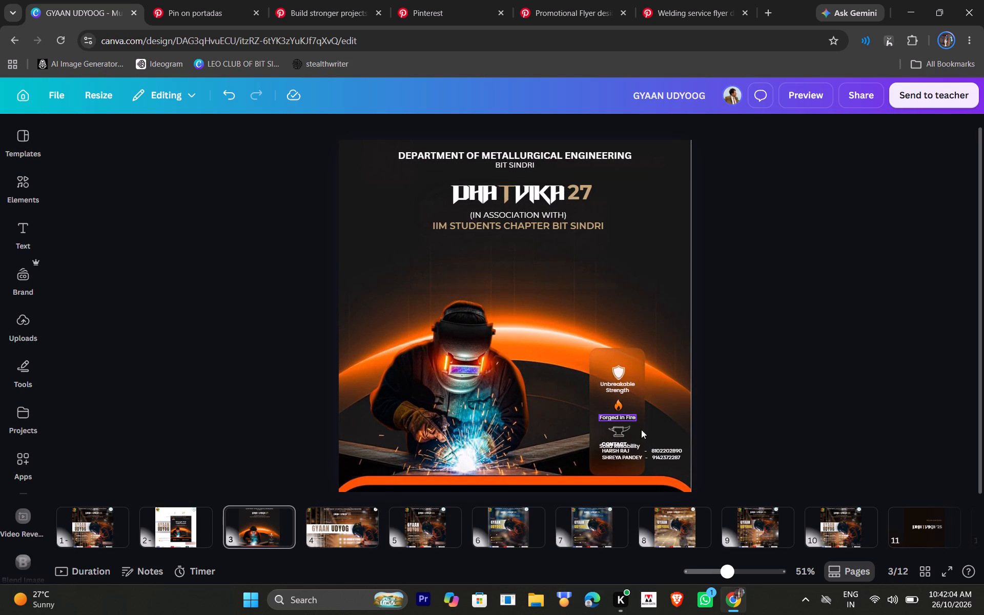
{"action": "left_click", "coordinate": [618, 485]}
{"action": "key", "text": "BackSpace"}
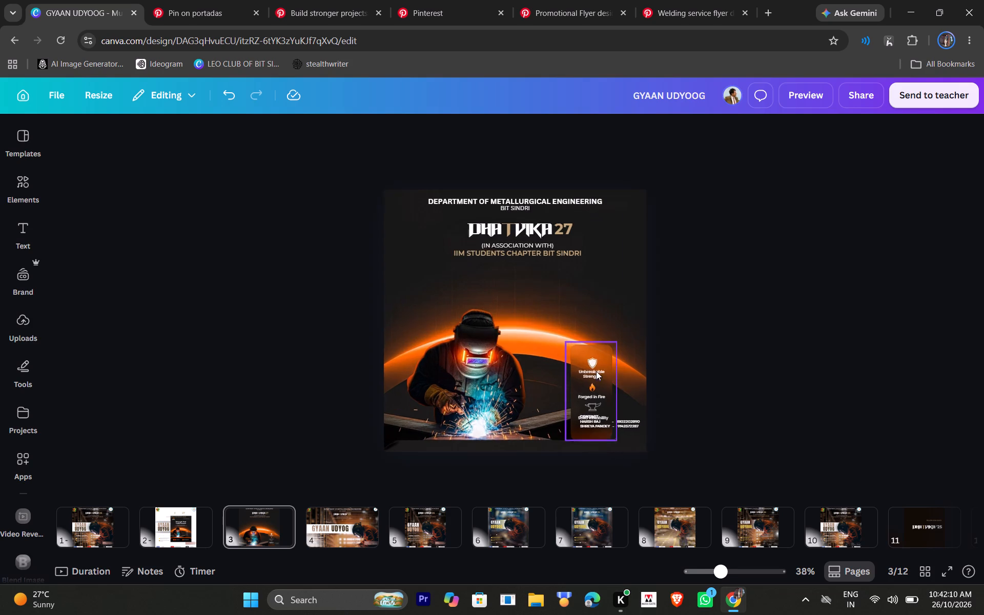
Send the flyer's dark background image backward behind the logos, divider lines, contact strip and social media bar on page 3.
{"action": "left_click", "coordinate": [606, 319]}
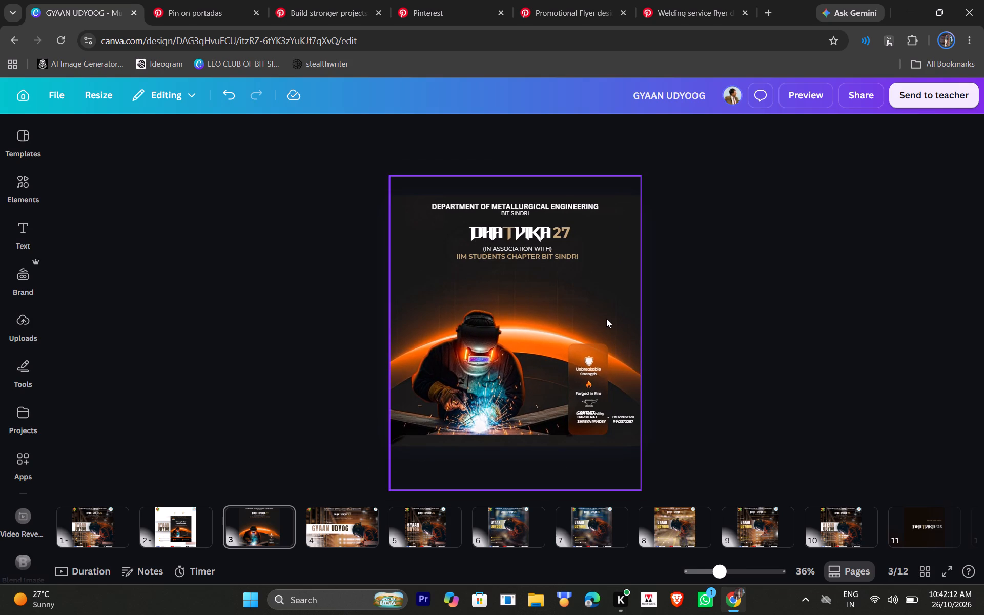
{"action": "key", "text": "ctrl+bracketleft"}
{"action": "key", "text": "ctrl+bracketleft"}
{"action": "key", "text": "ctrl+bracketleft"}
{"action": "key", "text": "ctrl+bracketleft"}
{"action": "key", "text": "ctrl+bracketleft"}
{"action": "key", "text": "ctrl+bracketleft"}
{"action": "key", "text": "ctrl+bracketleft"}
{"action": "key", "text": "ctrl+bracketleft"}
{"action": "key", "text": "ctrl+bracketleft"}
{"action": "key", "text": "ctrl+bracketleft"}
{"action": "key", "text": "ctrl+bracketleft"}
{"action": "key", "text": "ctrl+bracketleft"}
{"action": "key", "text": "ctrl+bracketleft"}
{"action": "key", "text": "ctrl+bracketleft"}
{"action": "key", "text": "ctrl+bracketleft"}
{"action": "key", "text": "ctrl+bracketleft"}
{"action": "key", "text": "ctrl+bracketleft"}
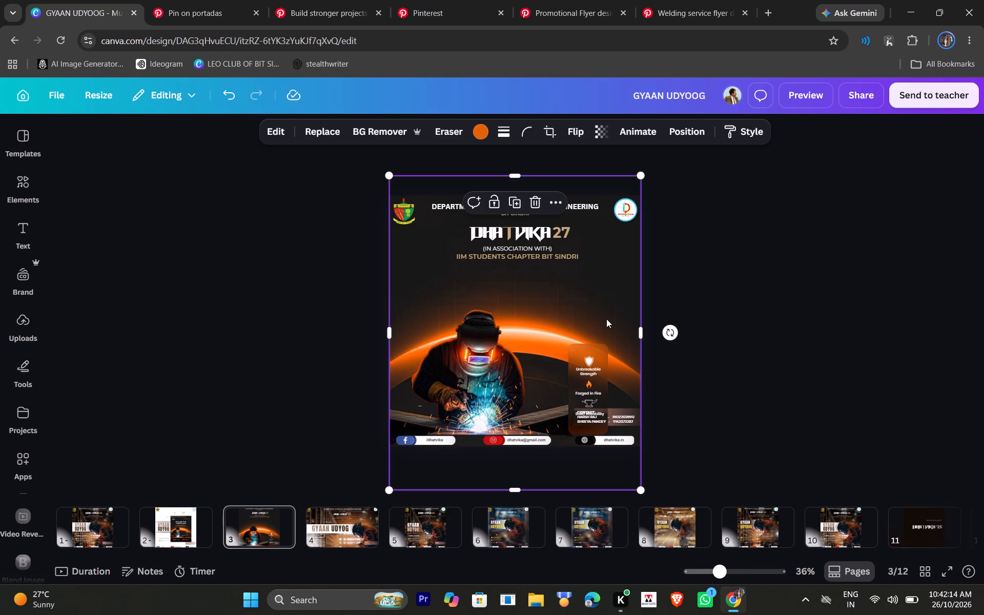
{"action": "key", "text": "ctrl+bracketleft"}
{"action": "key", "text": "ctrl+bracketleft"}
{"action": "key", "text": "ctrl+bracketleft"}
{"action": "key", "text": "ctrl+bracketleft"}
{"action": "key", "text": "ctrl+bracketleft"}
{"action": "key", "text": "ctrl+bracketleft"}
{"action": "key", "text": "ctrl+bracketleft"}
{"action": "key", "text": "ctrl+bracketleft"}
{"action": "key", "text": "ctrl+bracketleft"}
{"action": "key", "text": "ctrl+bracketleft"}
{"action": "key", "text": "ctrl+bracketleft"}
{"action": "key", "text": "ctrl+bracketleft"}
{"action": "key", "text": "ctrl+bracketleft"}
{"action": "key", "text": "ctrl+bracketleft"}
{"action": "key", "text": "ctrl+bracketleft"}
{"action": "key", "text": "ctrl+bracketleft"}
{"action": "key", "text": "ctrl+bracketleft"}
{"action": "key", "text": "ctrl+bracketleft"}
{"action": "key", "text": "ctrl+bracketleft"}
{"action": "key", "text": "ctrl+bracketleft"}
{"action": "left_click", "coordinate": [657, 290]}
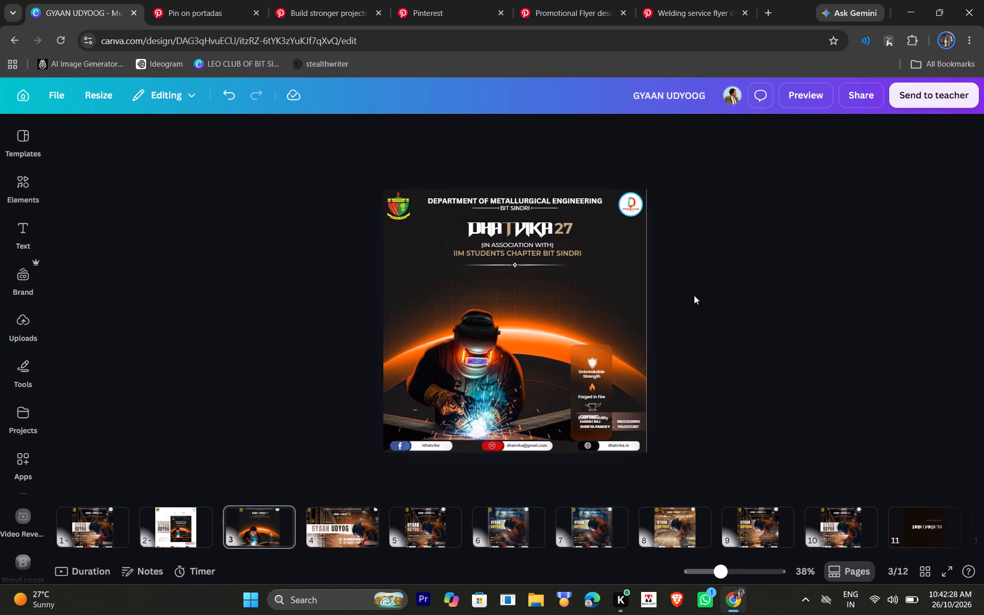
Copy the GYAAN UDYOG title from page 2 onto page 3 and place it beside the welder, above the features card.
{"action": "left_click", "coordinate": [181, 513]}
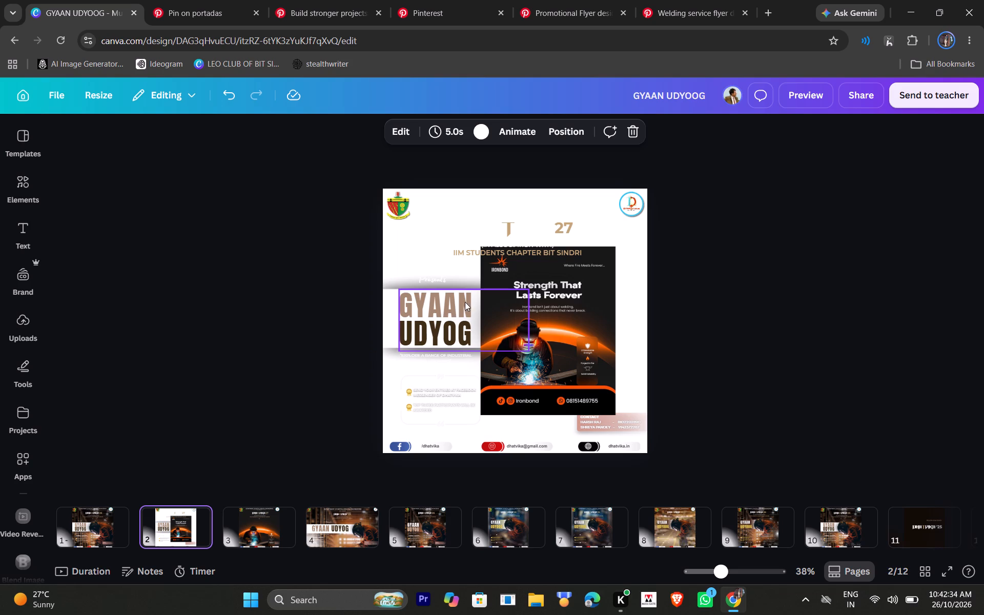
{"action": "left_click", "coordinate": [446, 315]}
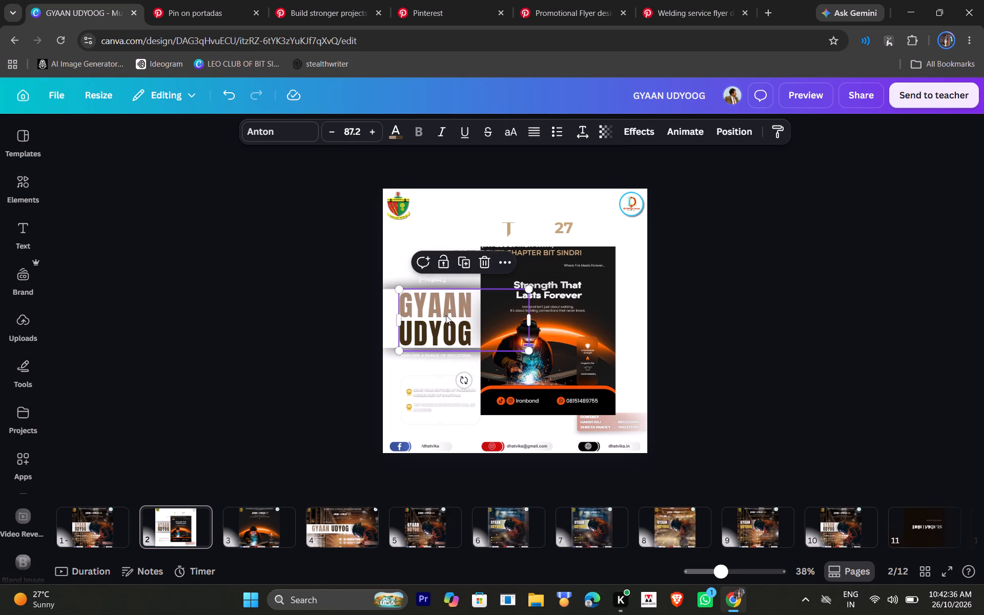
{"action": "key", "text": "ctrl+c"}
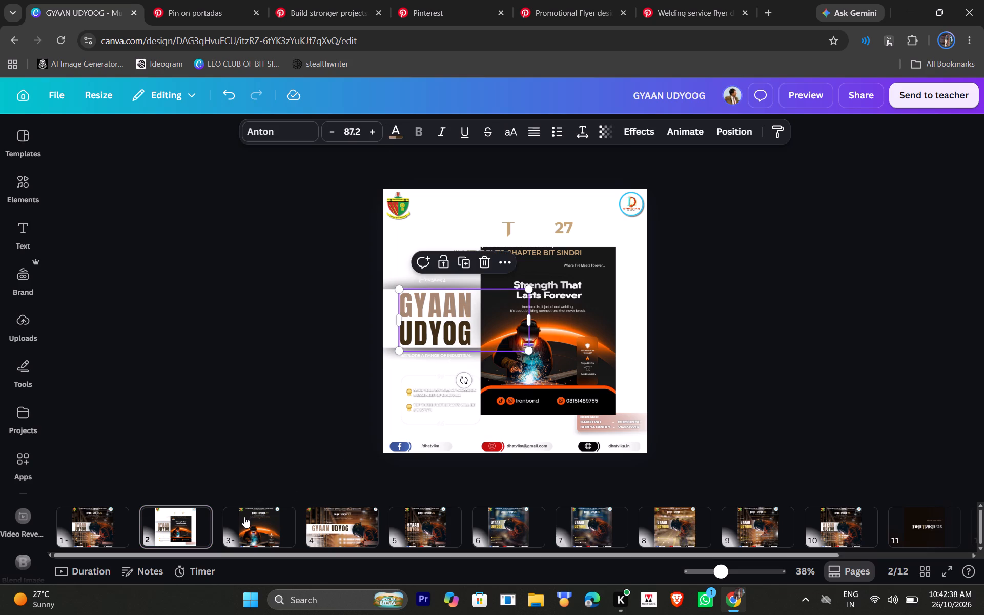
{"action": "left_click", "coordinate": [244, 517]}
{"action": "left_click", "coordinate": [755, 243]}
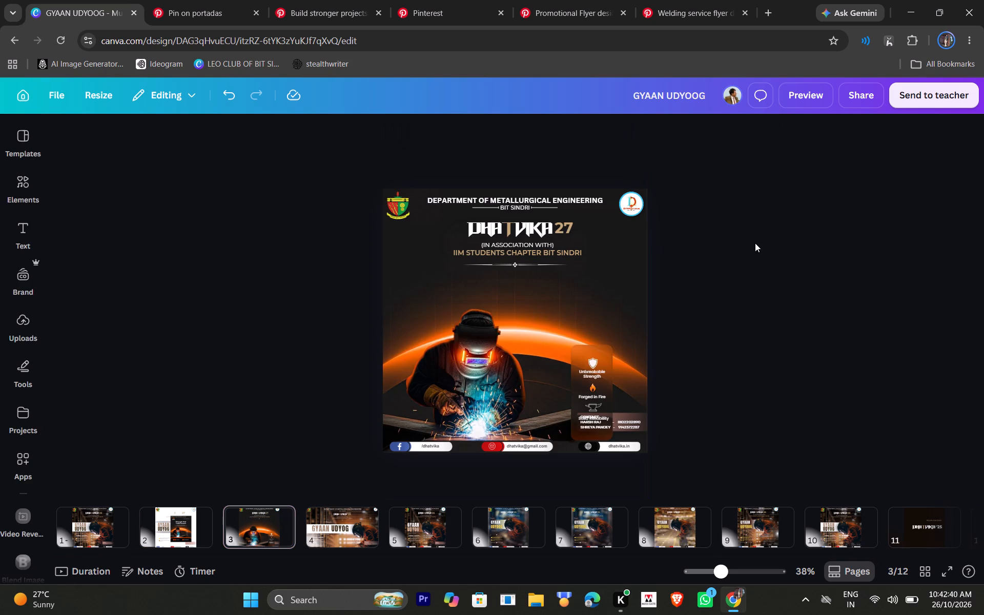
{"action": "key", "text": "ctrl+v"}
{"action": "left_click_drag", "start_coordinate": [464, 320], "coordinate": [604, 303]}
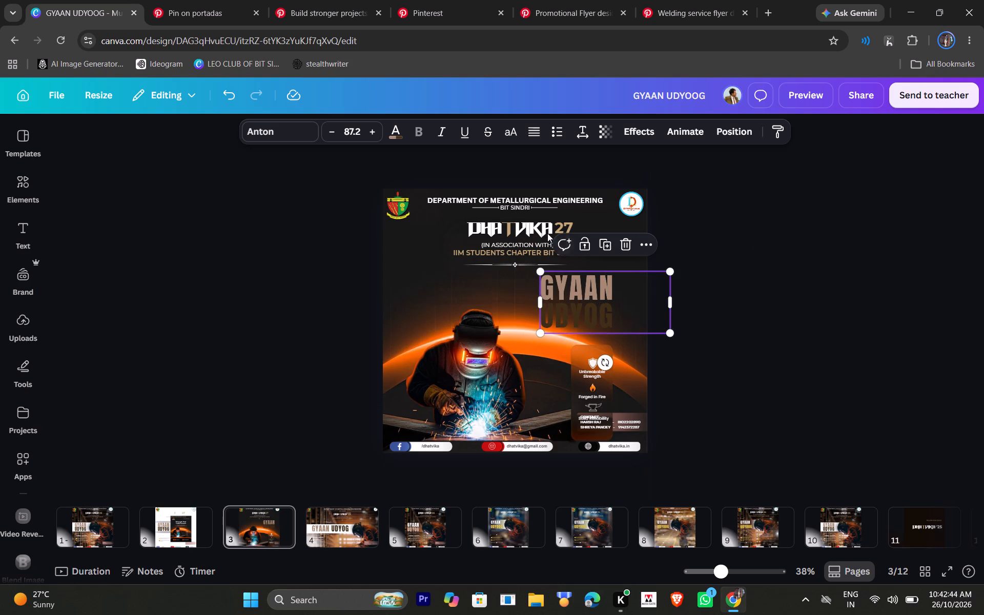
Recolour the GYAAN UDYOG title with the light orange sampled from the glowing arc behind the welder.
{"action": "left_click", "coordinate": [401, 132]}
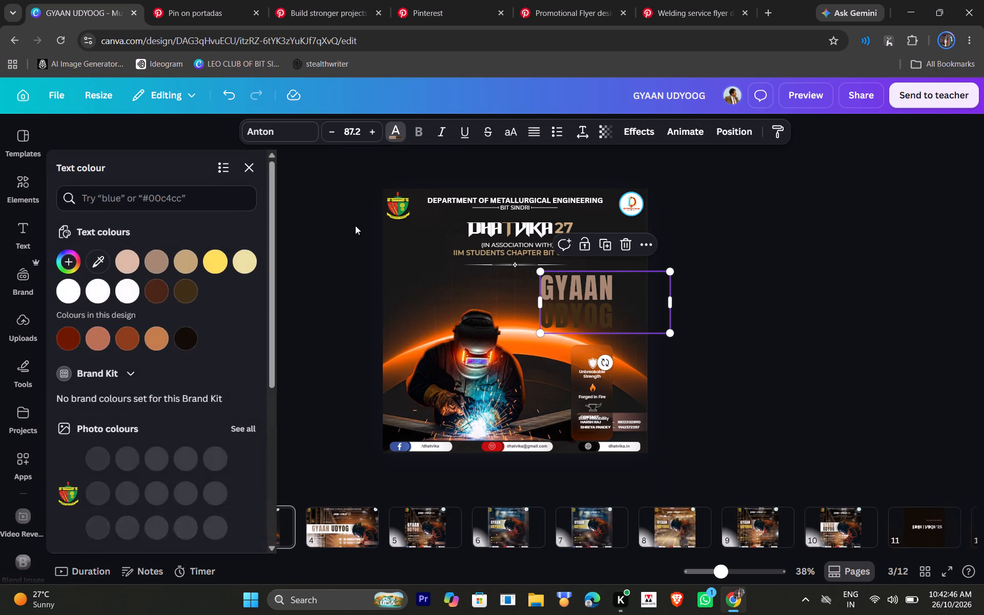
{"action": "left_click", "coordinate": [92, 256]}
{"action": "left_click", "coordinate": [520, 336]}
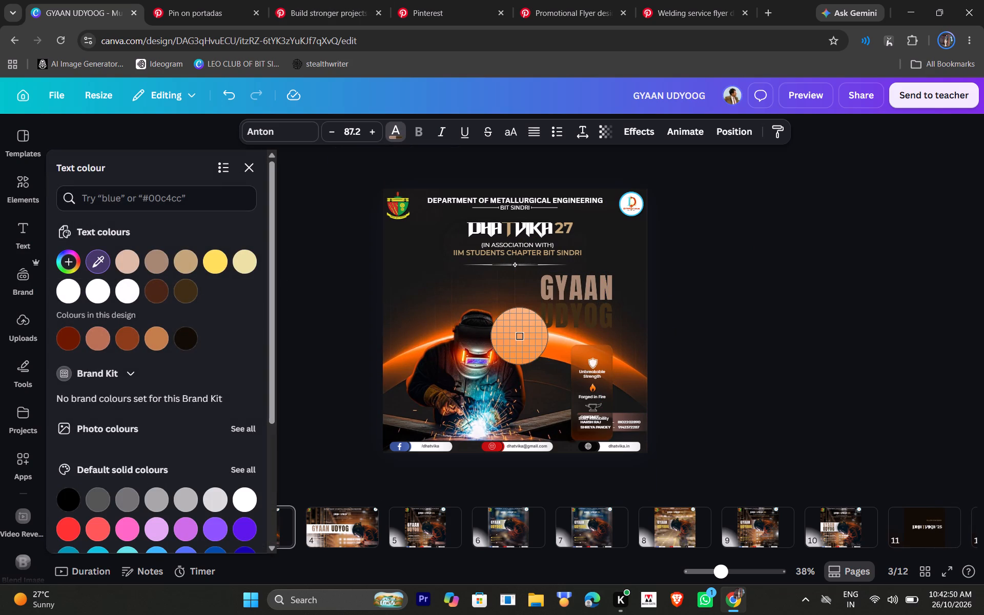
{"action": "left_click", "coordinate": [790, 305]}
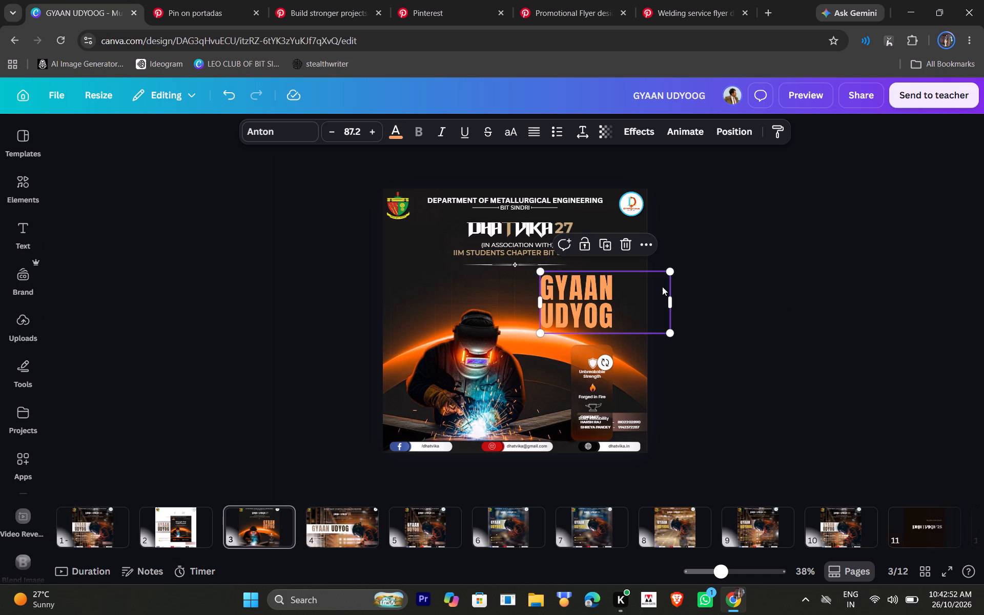
Replace the title's line break with a space and widen its text box so GYAAN UDYOG fits on one line.
{"action": "left_click", "coordinate": [544, 312]}
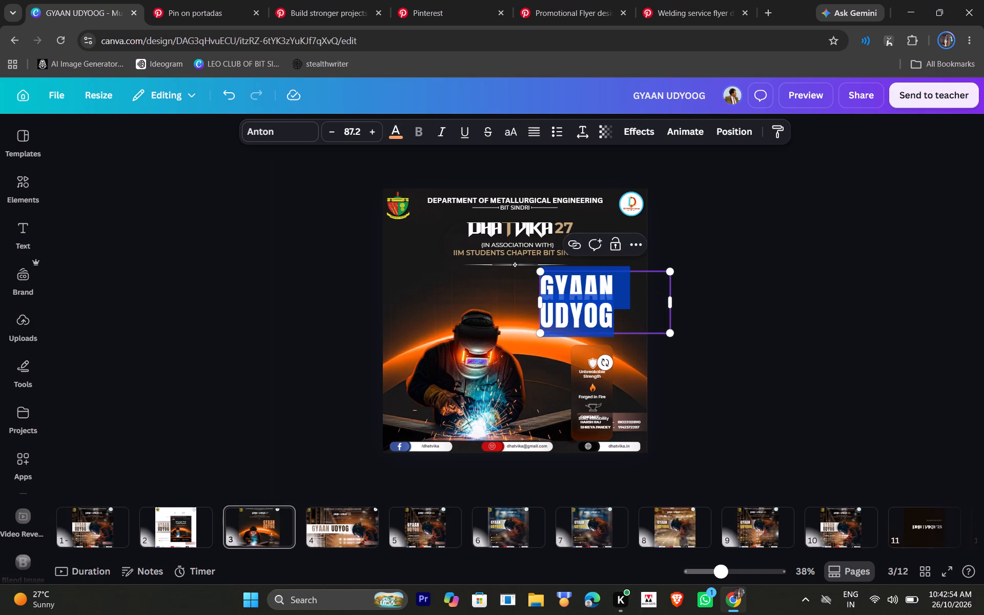
{"action": "left_click", "coordinate": [544, 312]}
{"action": "key", "text": "BackSpace"}
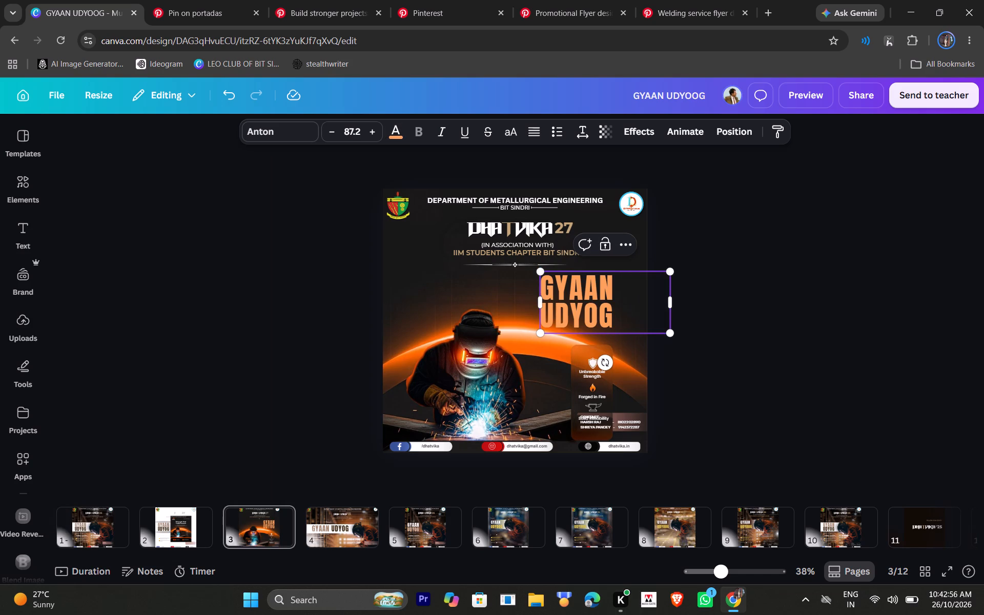
{"action": "key", "text": "BackSpace"}
{"action": "key", "text": "space"}
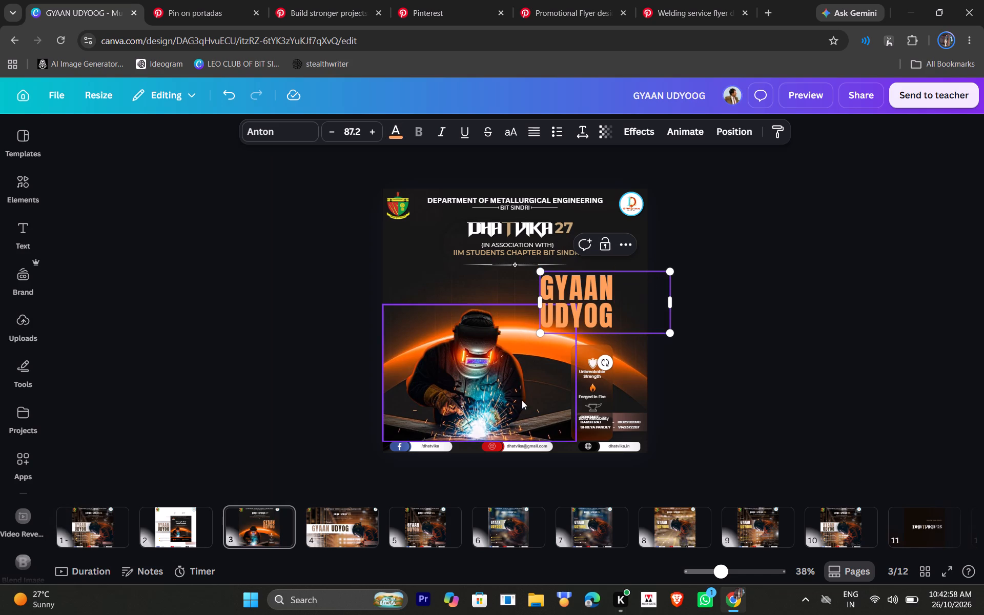
{"action": "left_click_drag", "start_coordinate": [673, 300], "coordinate": [702, 269]}
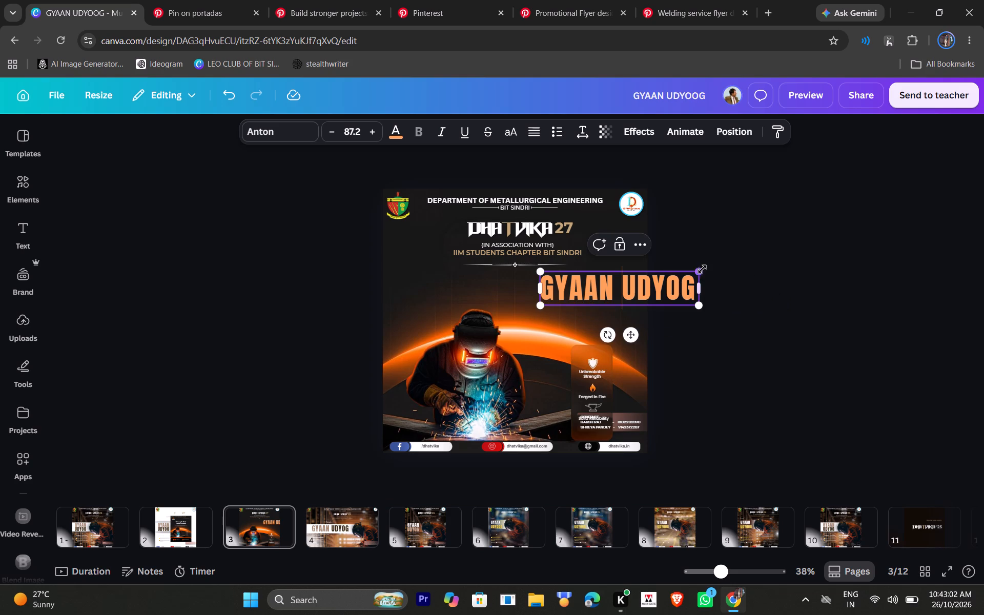
{"action": "left_click", "coordinate": [781, 239]}
Move the one-line GYAAN UDYOG title to roughly the page's centre, just below the ornamental divider and above the welder.
{"action": "left_click_drag", "start_coordinate": [630, 283], "coordinate": [590, 283]}
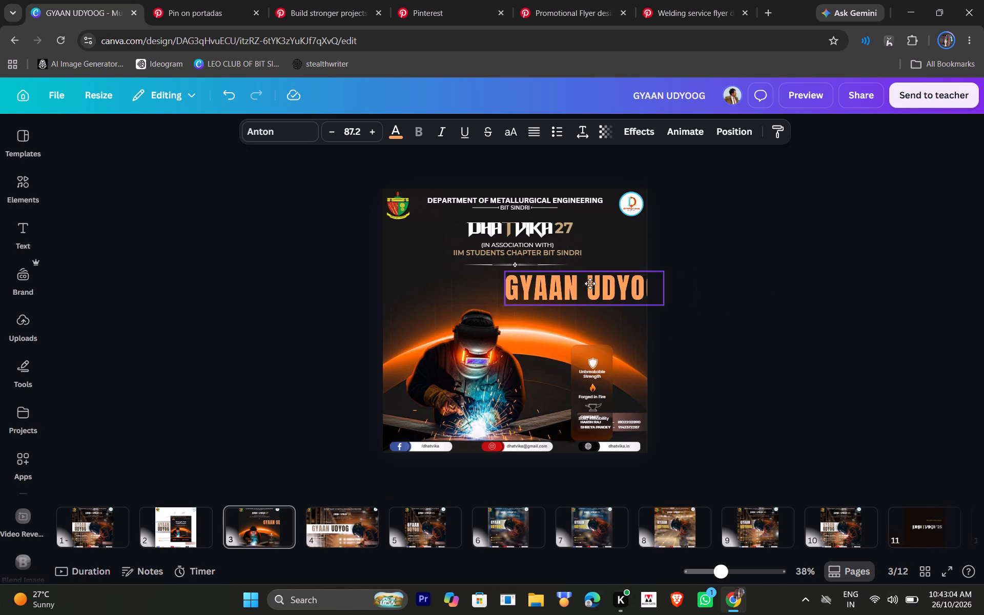
{"action": "left_click_drag", "start_coordinate": [590, 283], "coordinate": [550, 283]}
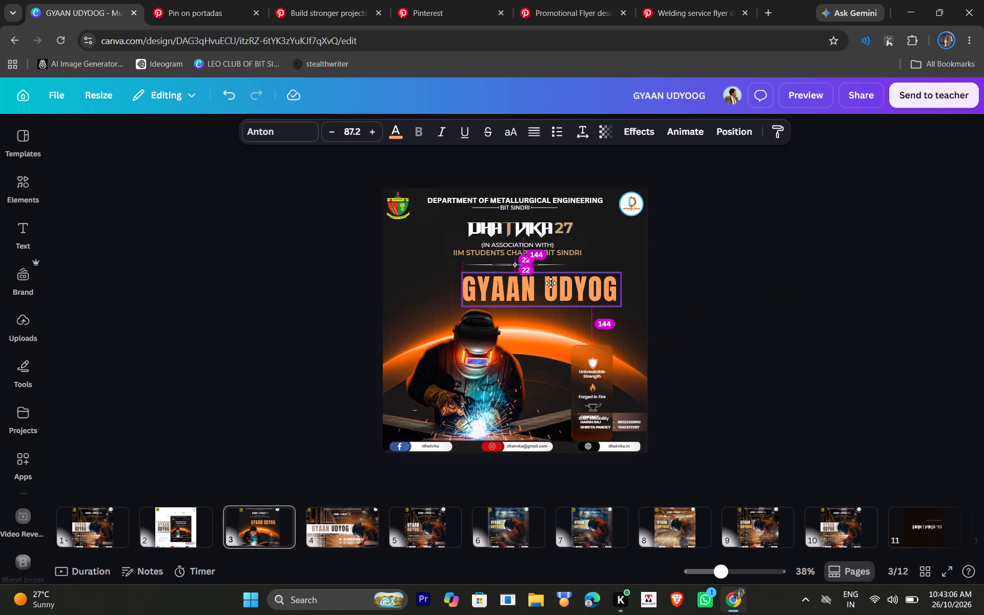
{"action": "left_click_drag", "start_coordinate": [550, 283], "coordinate": [518, 282]}
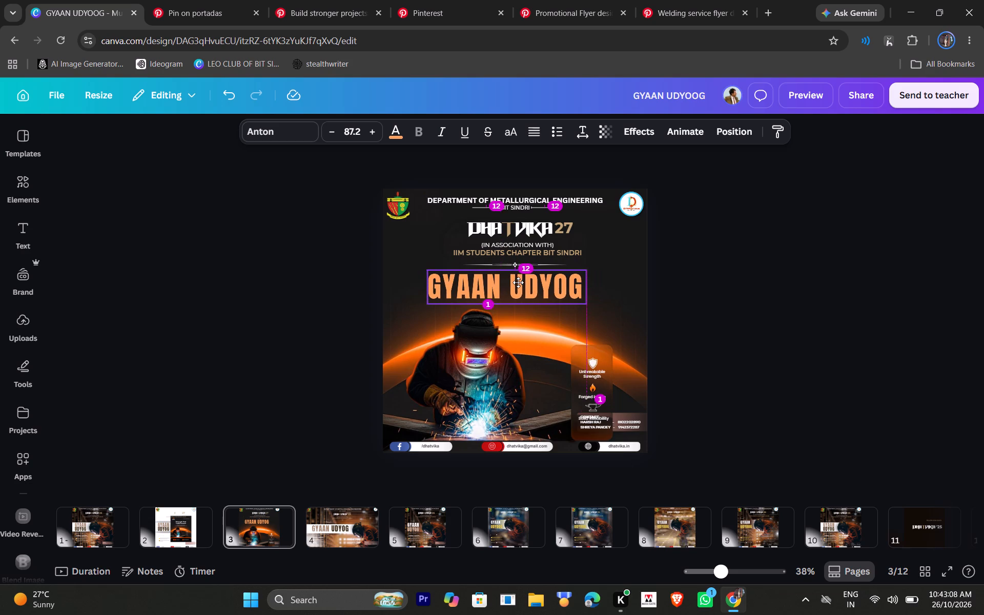
{"action": "left_click_drag", "start_coordinate": [518, 282], "coordinate": [521, 282]}
{"action": "left_click", "coordinate": [756, 238]}
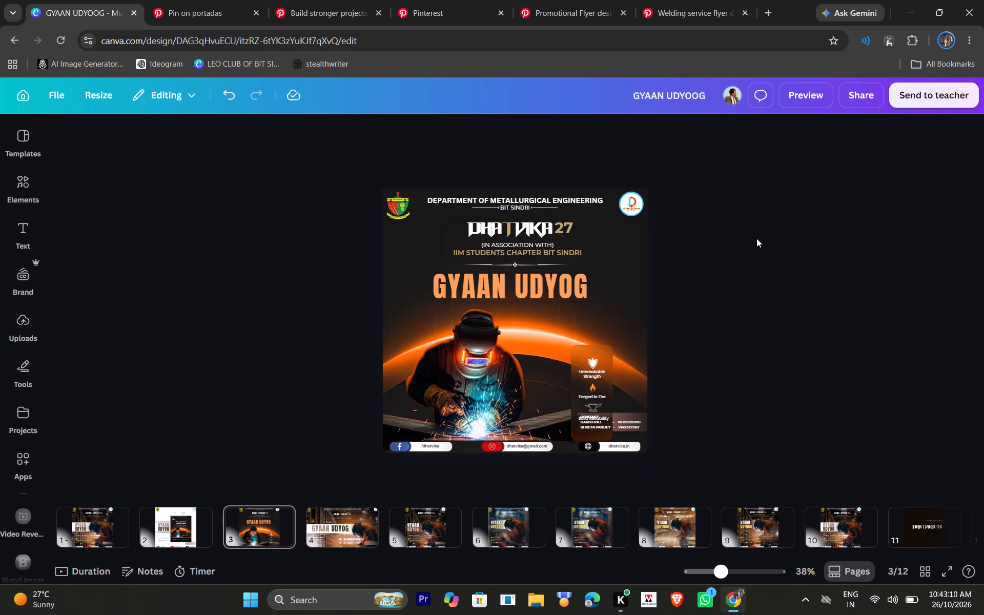
Shift the DHATVIKA 27 logo group slightly left on page 3.
{"action": "left_click_drag", "start_coordinate": [555, 197], "coordinate": [551, 197]}
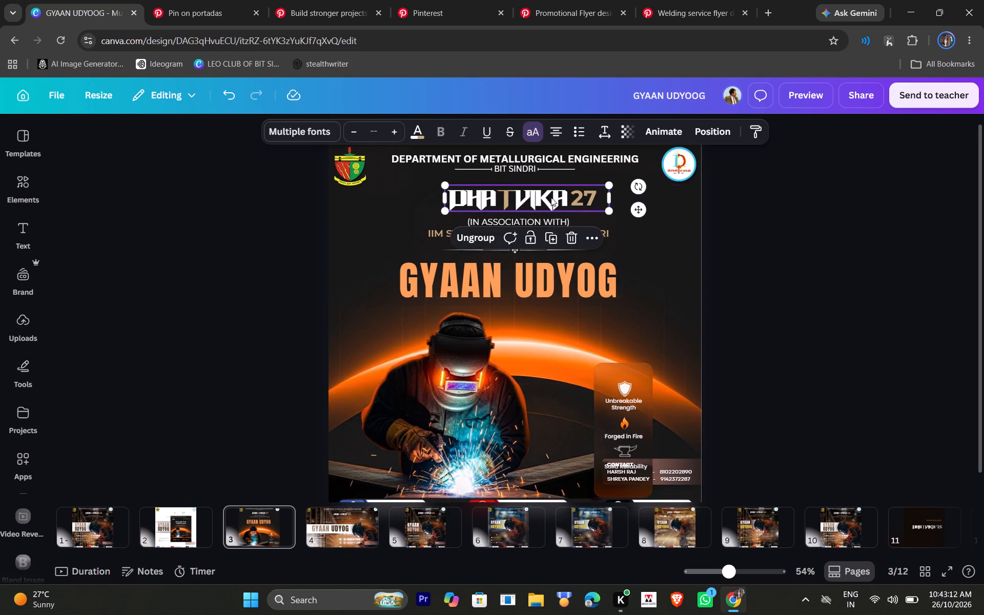
{"action": "left_click_drag", "start_coordinate": [551, 197], "coordinate": [545, 198]}
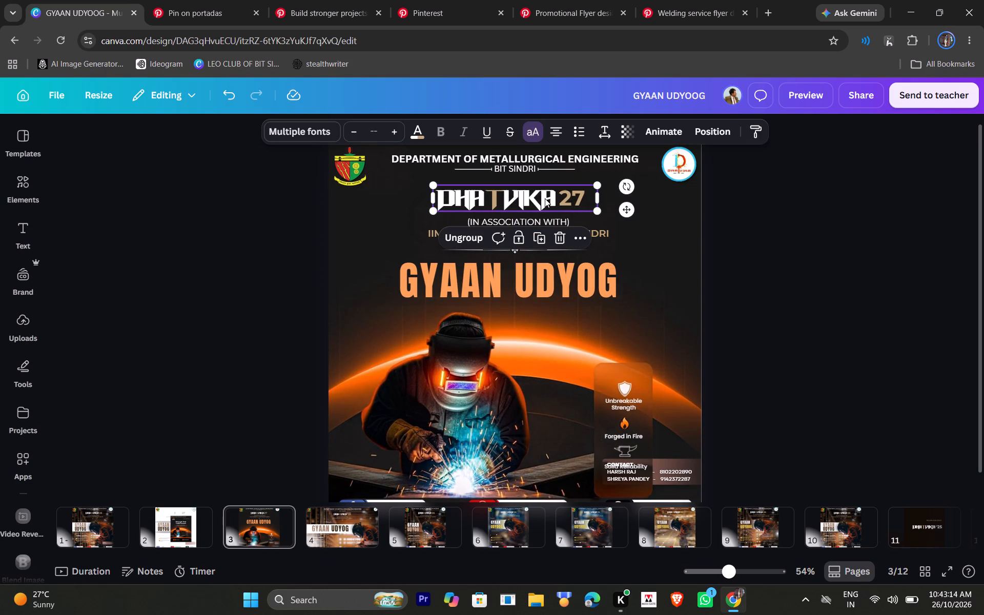
{"action": "left_click", "coordinate": [843, 239]}
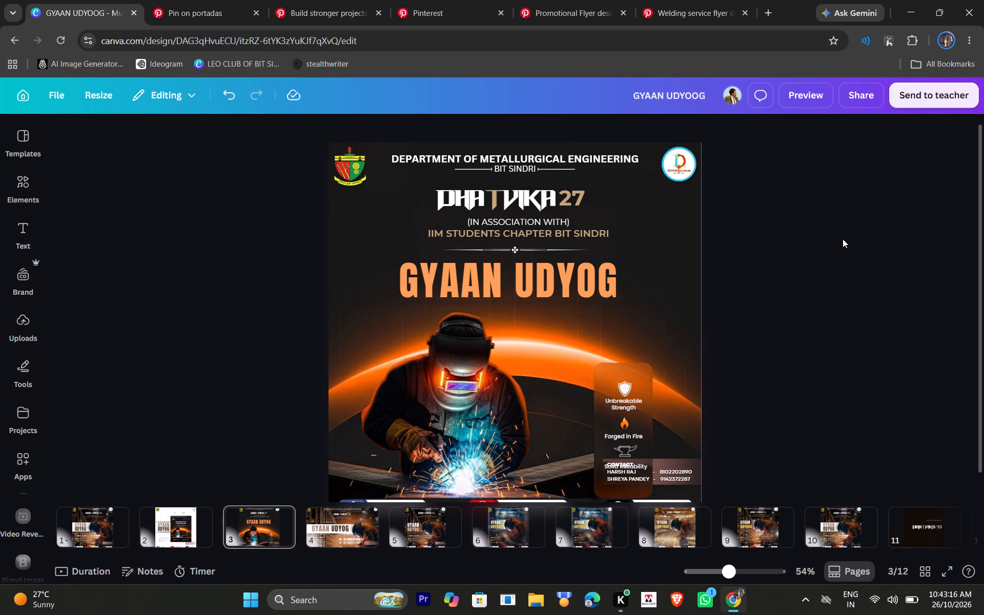
Centre the (IN ASSOCIATION WITH) IIM STUDENTS CHAPTER BIT SINDRI text group horizontally on the page.
{"action": "left_click", "coordinate": [555, 204]}
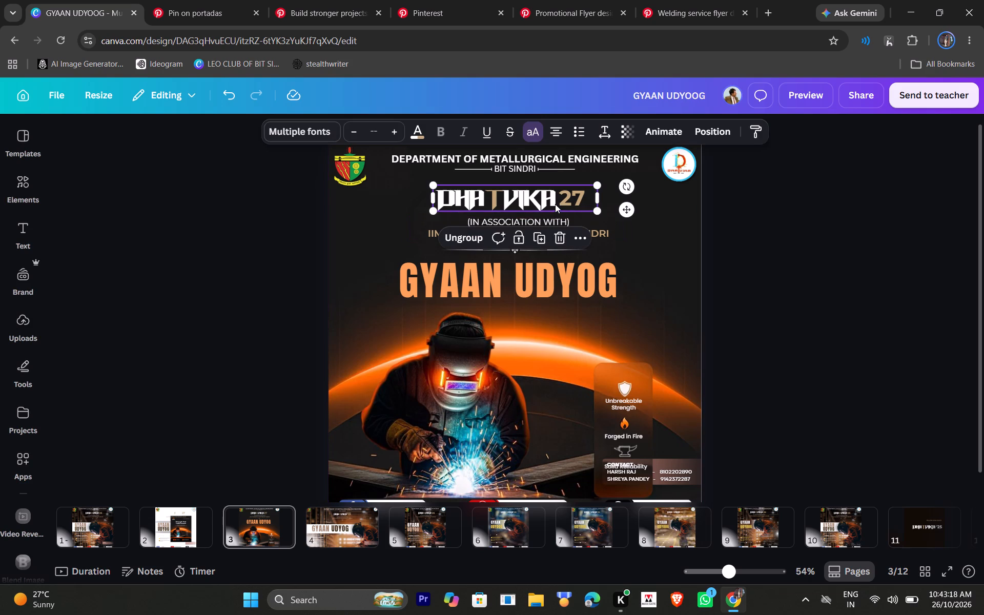
{"action": "left_click", "coordinate": [545, 216]}
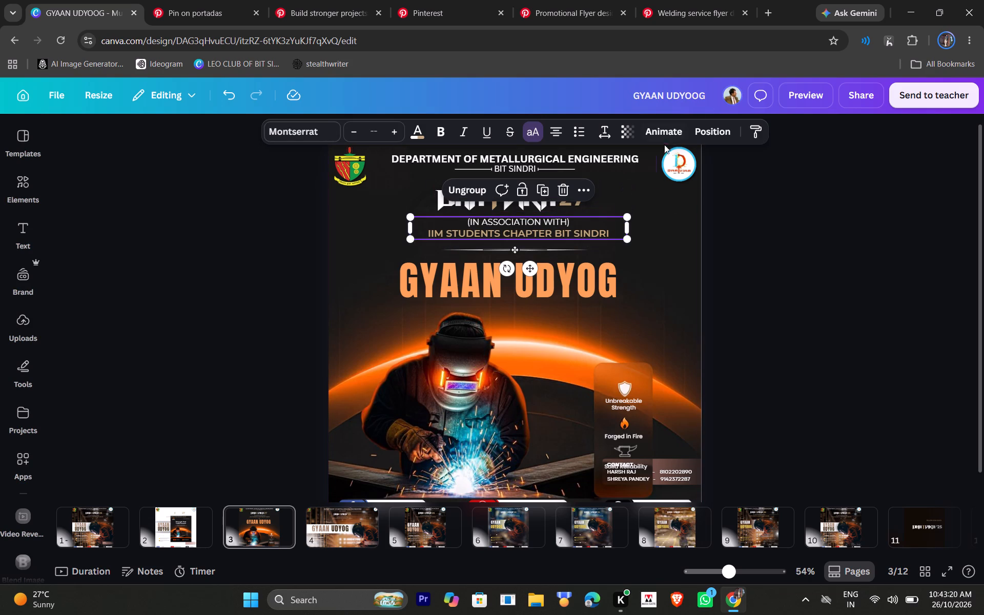
{"action": "left_click", "coordinate": [706, 124]}
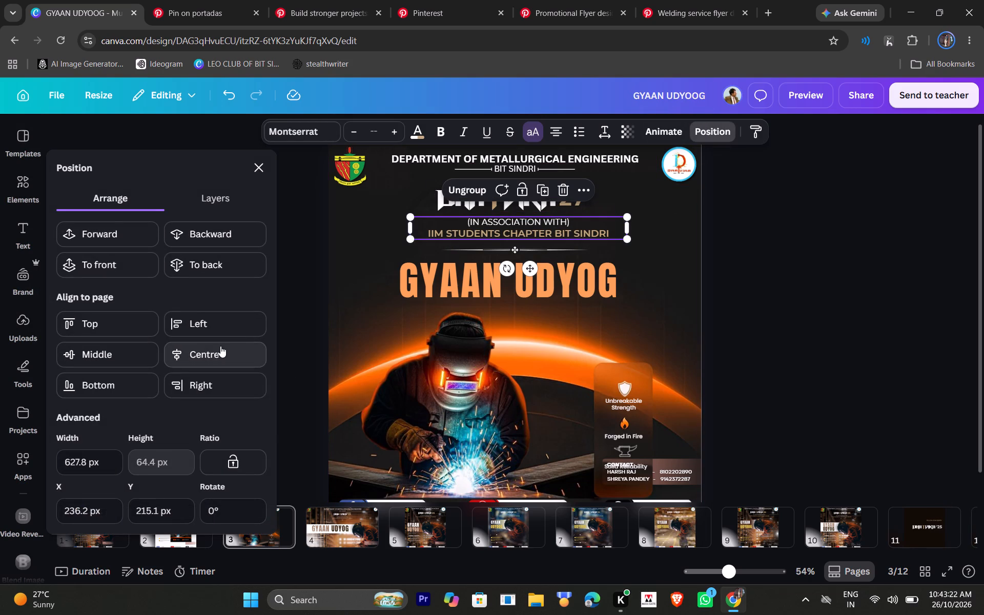
{"action": "left_click", "coordinate": [220, 346]}
{"action": "left_click", "coordinate": [729, 384]}
{"action": "left_click", "coordinate": [729, 384]}
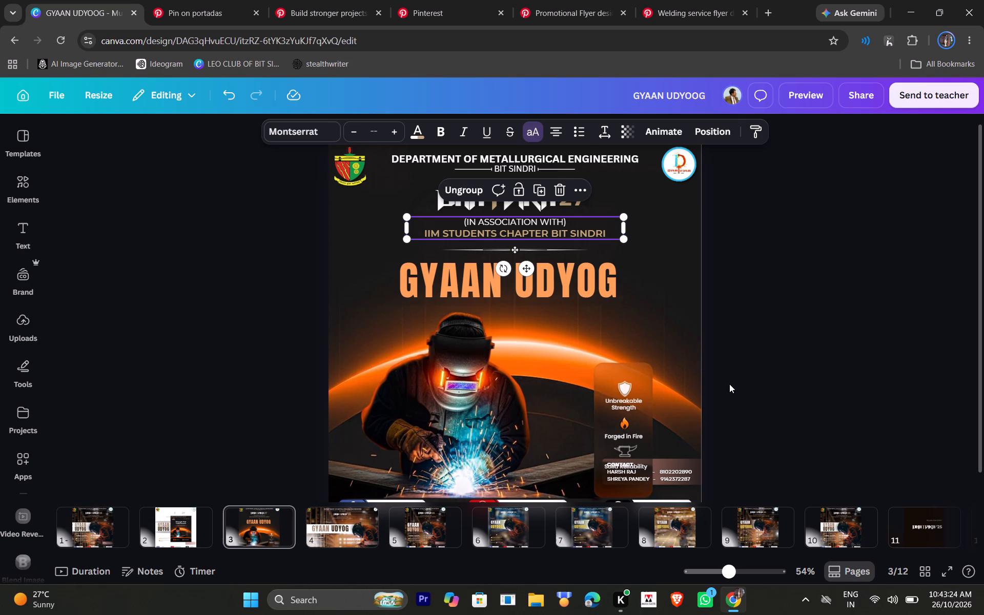
Nudge the DHATVIKA 27 logo group slightly upward, closer to the BIT SINDRI line.
{"action": "left_click", "coordinate": [549, 199]}
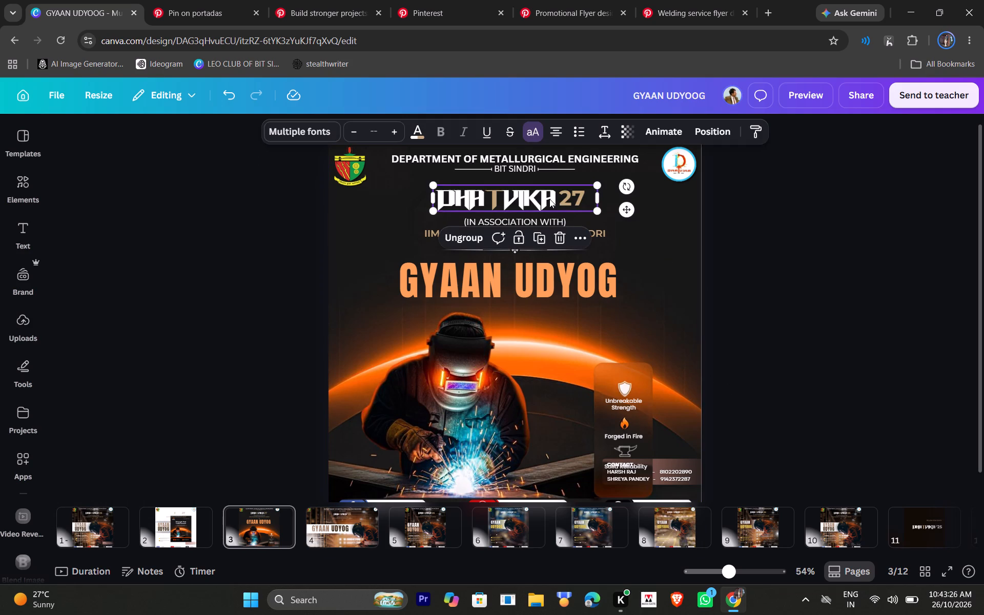
{"action": "key", "text": "Up"}
{"action": "key", "text": "Up"}
{"action": "key", "text": "Up"}
{"action": "key", "text": "Up"}
{"action": "key", "text": "Up"}
{"action": "key", "text": "Up"}
{"action": "key", "text": "Up"}
{"action": "key", "text": "Up"}
{"action": "key", "text": "Up"}
{"action": "key", "text": "Up"}
{"action": "key", "text": "Up"}
{"action": "key", "text": "Up"}
{"action": "key", "text": "Up"}
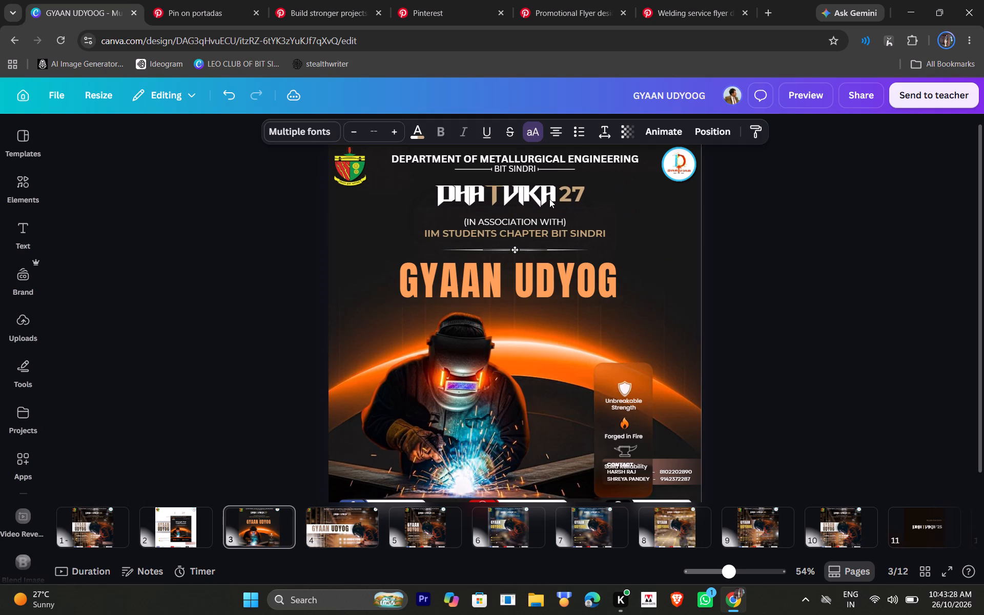
{"action": "key", "text": "Up"}
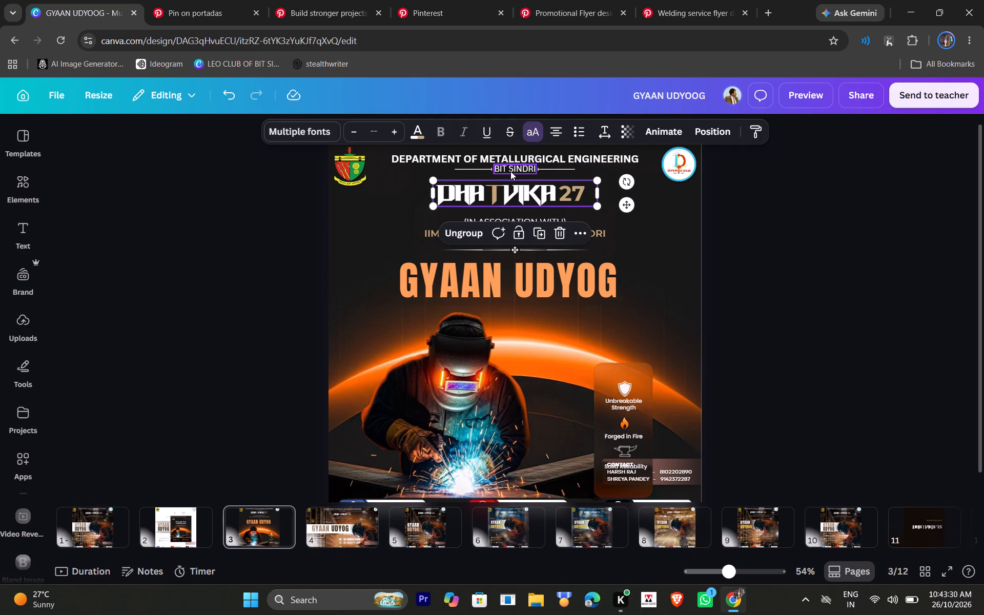
Check the BIT SINDRI line's position settings and its horizontal alignment to the page.
{"action": "left_click", "coordinate": [510, 171]}
{"action": "left_click", "coordinate": [745, 120]}
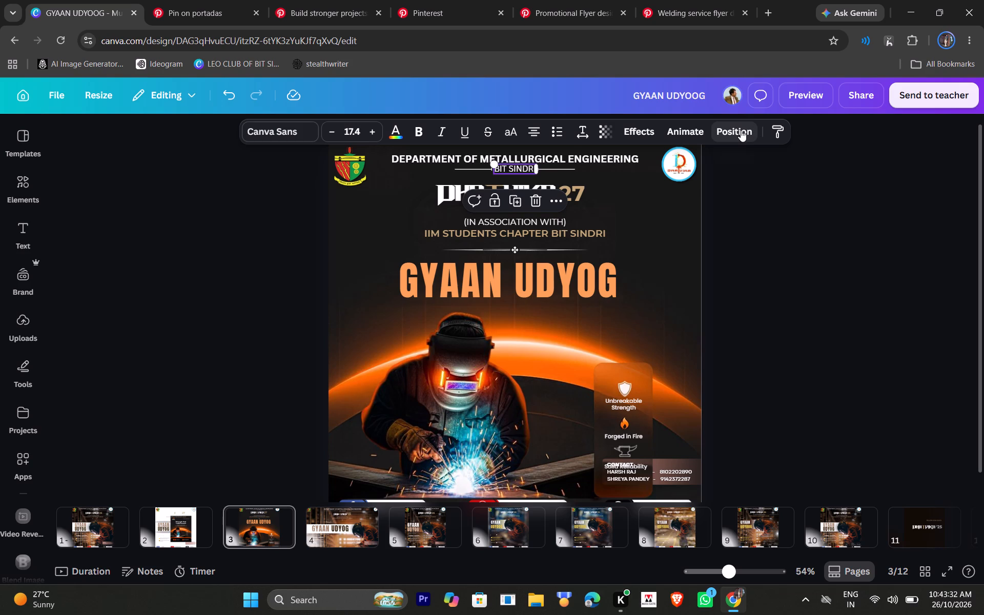
{"action": "left_click", "coordinate": [741, 130]}
{"action": "left_click", "coordinate": [877, 312]}
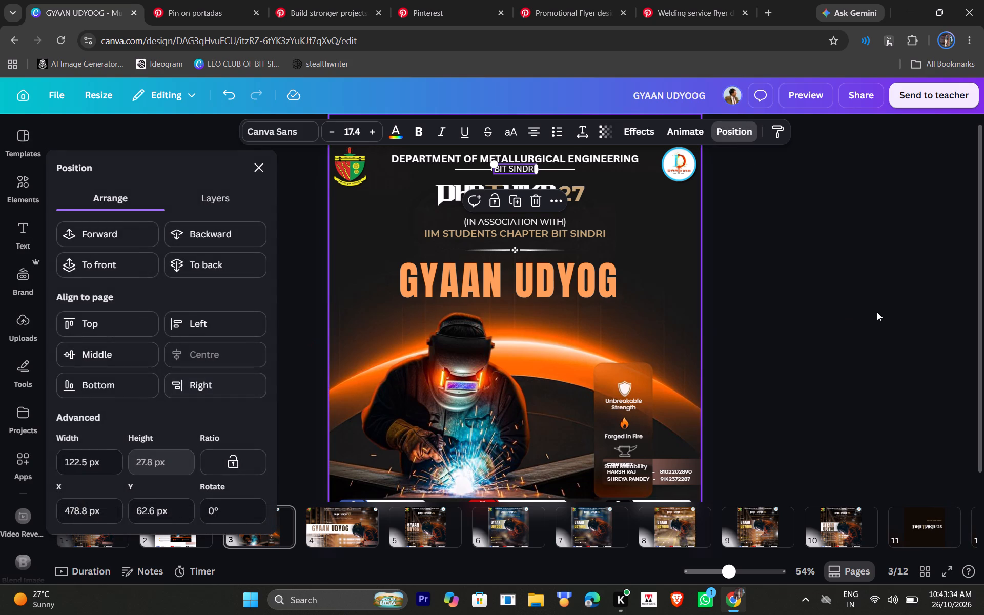